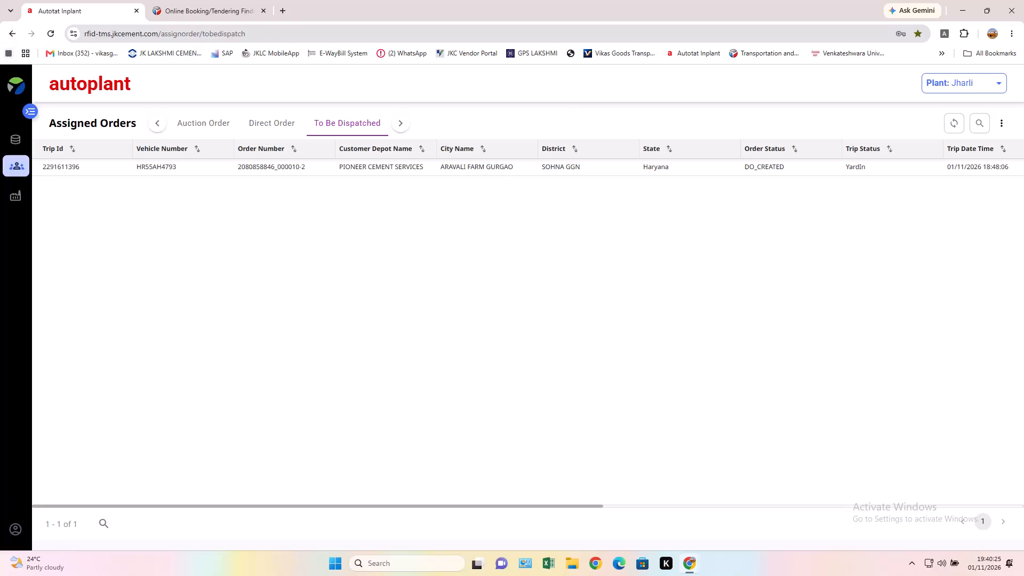
View the auction orders under Assigned Orders for the Jharli plant.
left_click(212, 122)
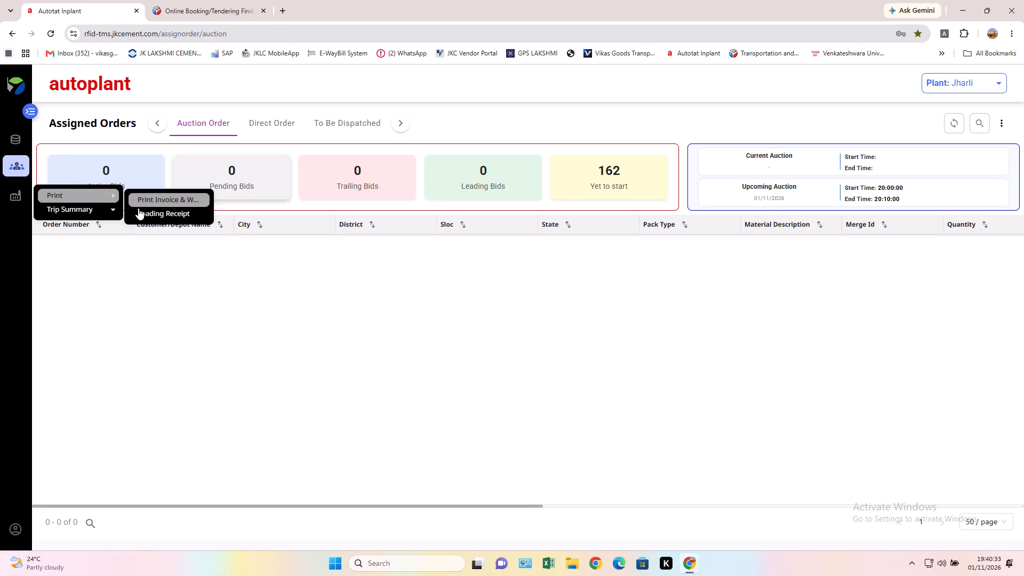
Open the Loading Receipt page in the Print section.
left_click(16, 194)
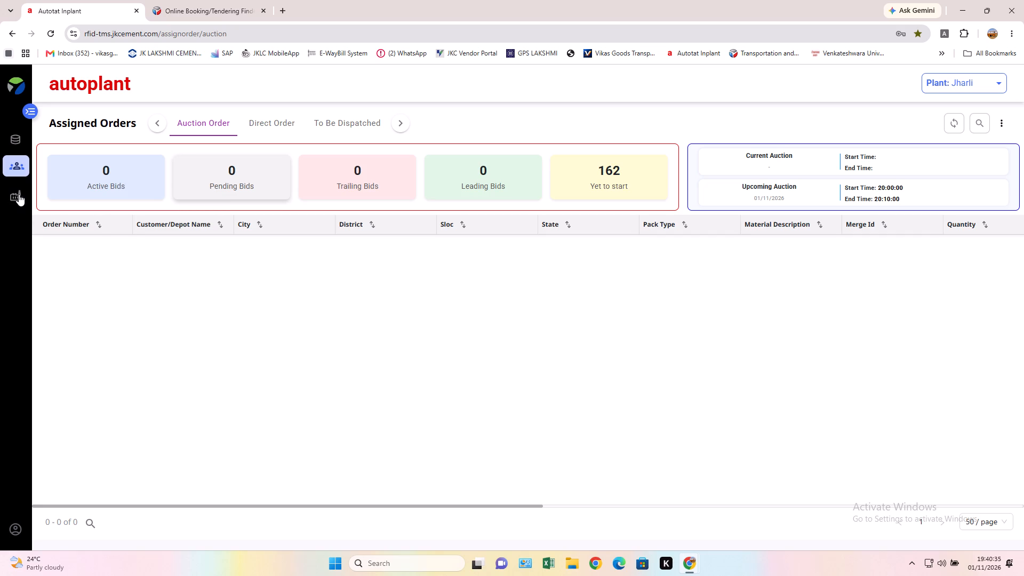
left_click(12, 193)
left_click(18, 195)
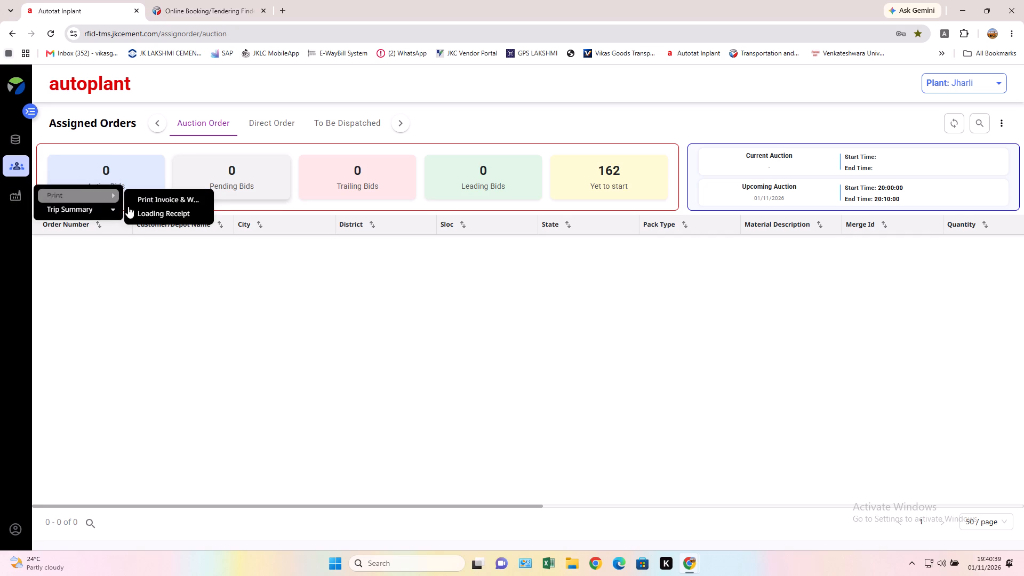
left_click(145, 210)
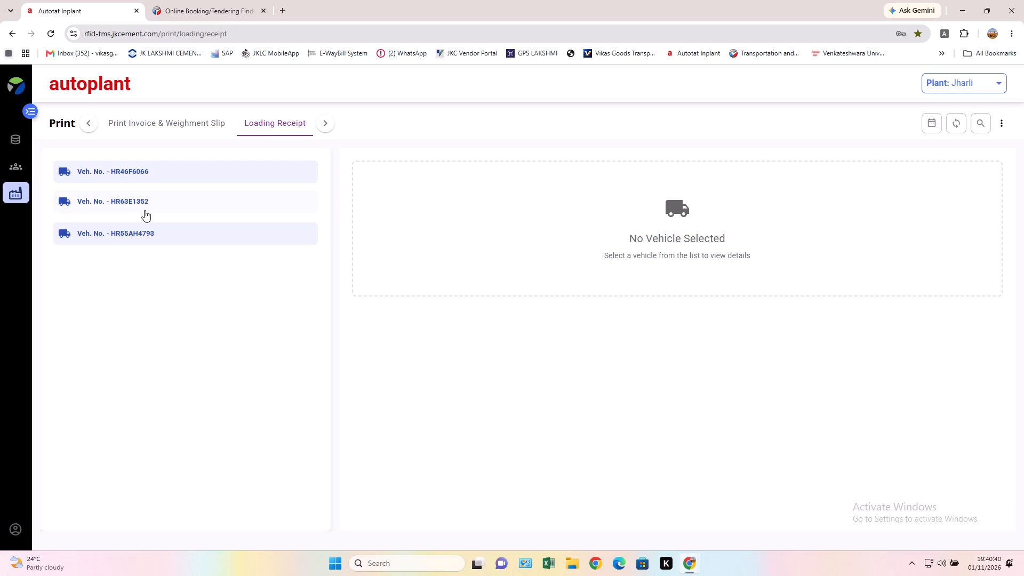
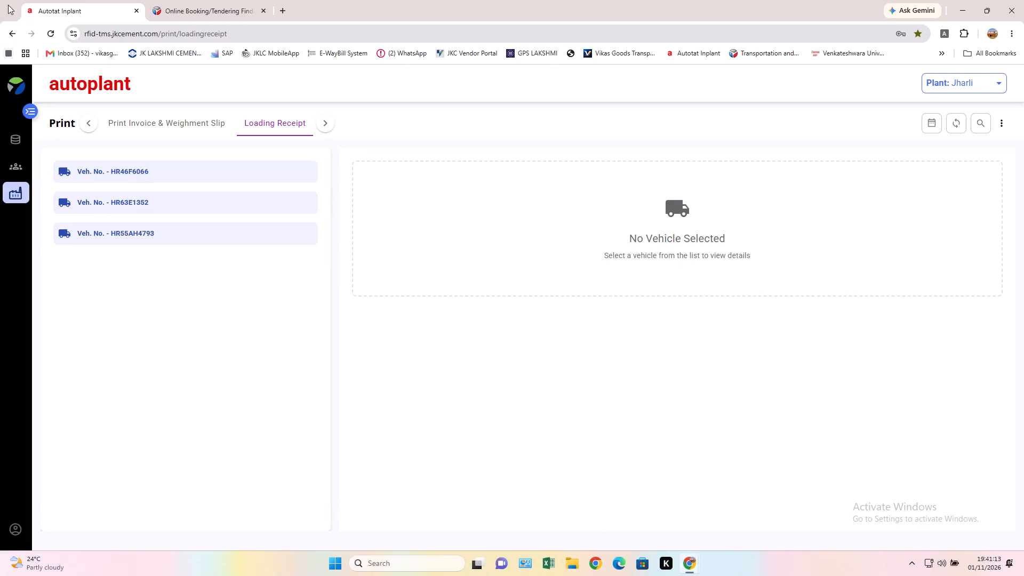
Switch to the JKLC-OTM portal and run an unfiltered search in the Online Booking/Tendering Finder.
left_click(173, 9)
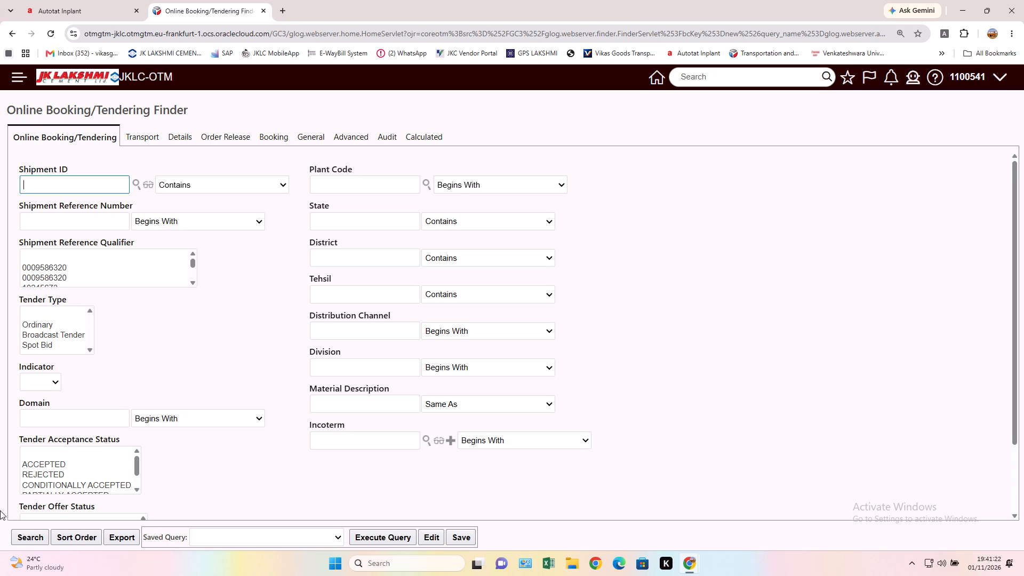
left_click(28, 539)
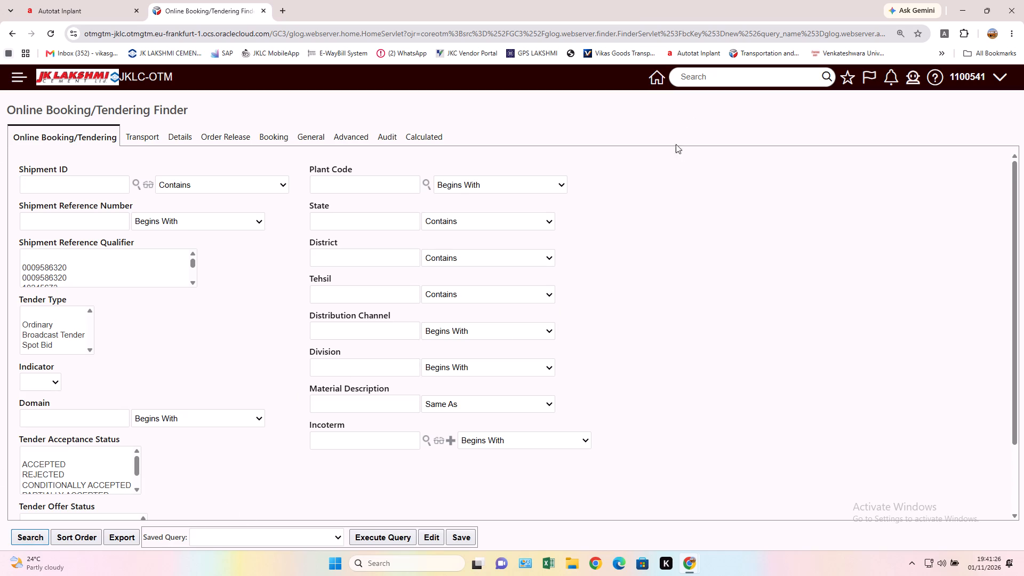
Return to the JKLC-OTM home page and open E-bidding Tender.
left_click(658, 76)
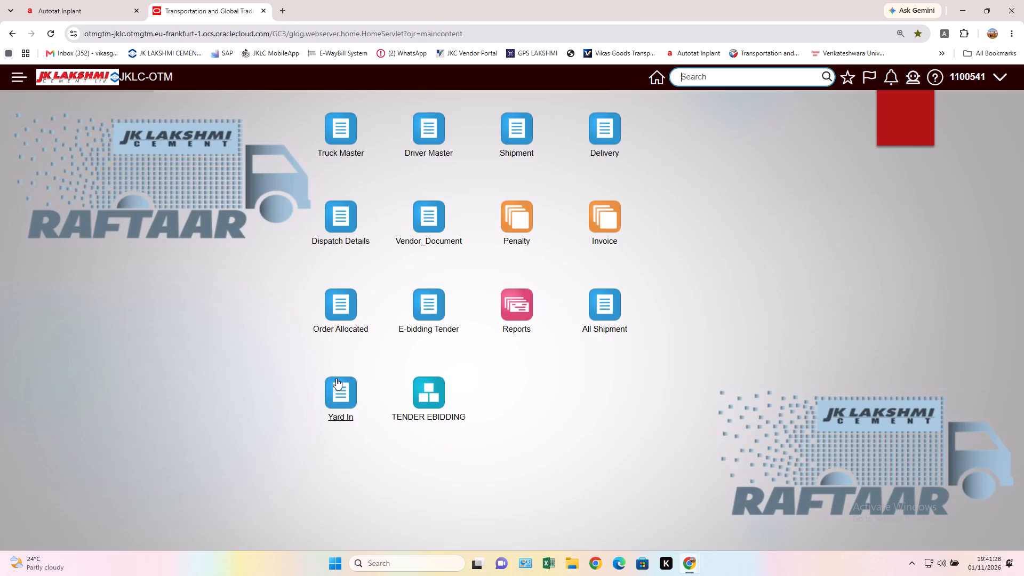
left_click(391, 323)
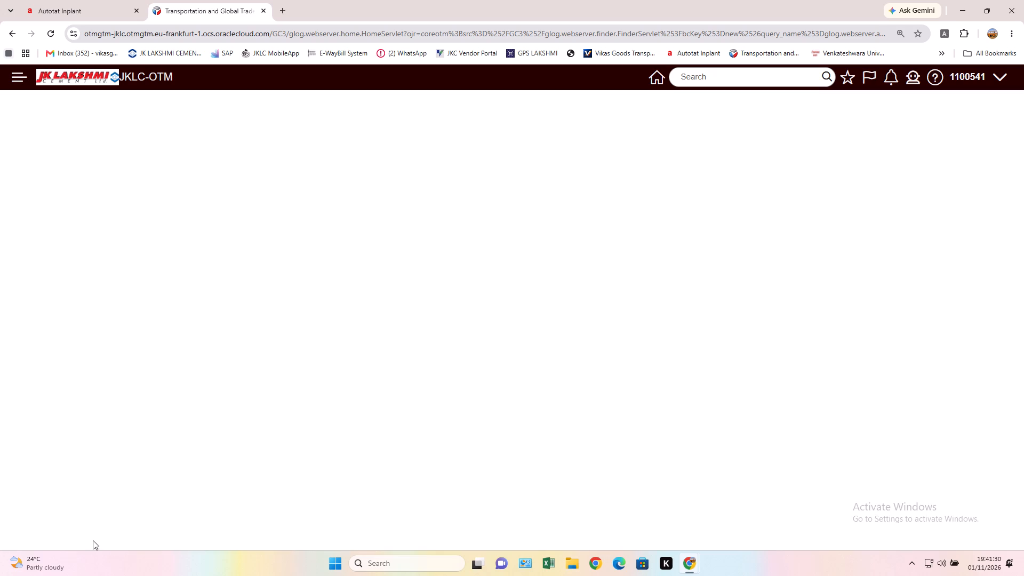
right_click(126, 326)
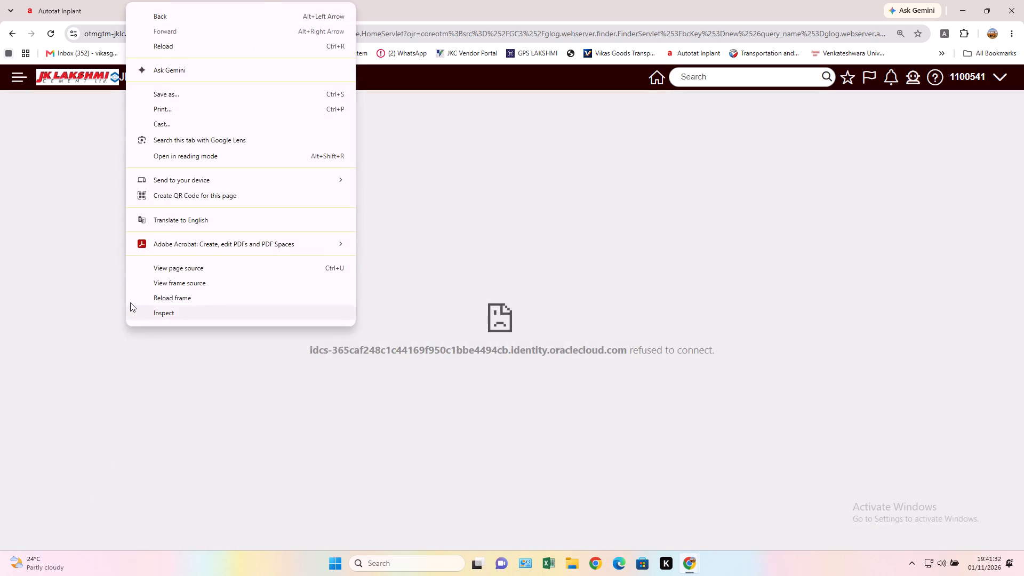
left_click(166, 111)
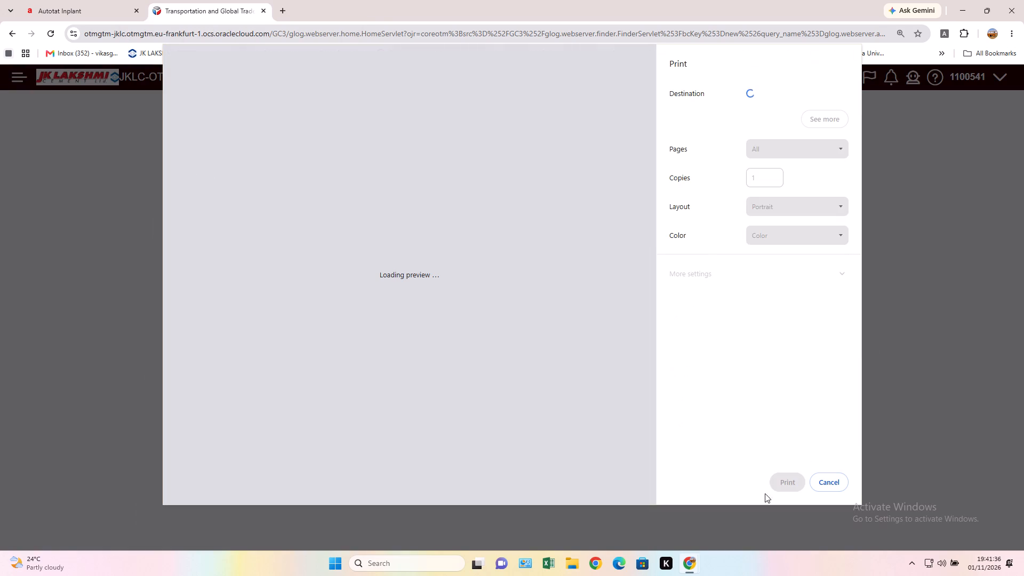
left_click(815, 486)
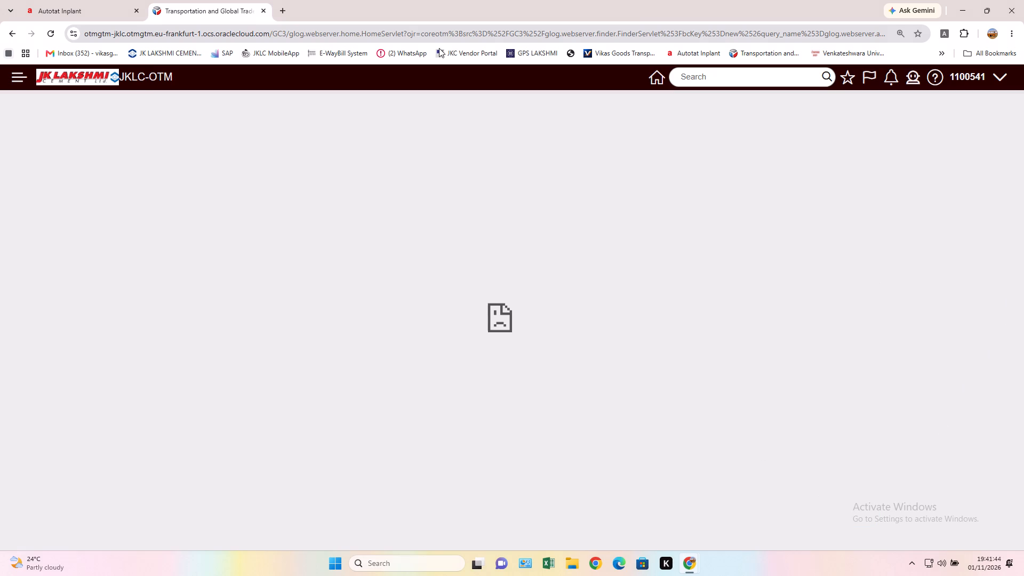
Switch back to the Autoplant portal and list the Yet to start auction orders under Assigned Orders.
left_click(62, 0)
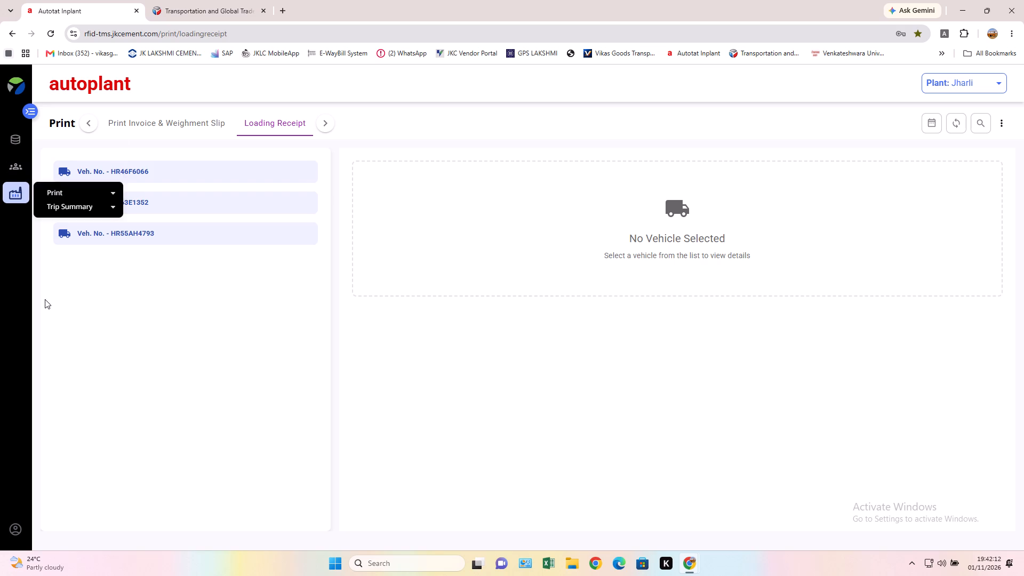
left_click(161, 186)
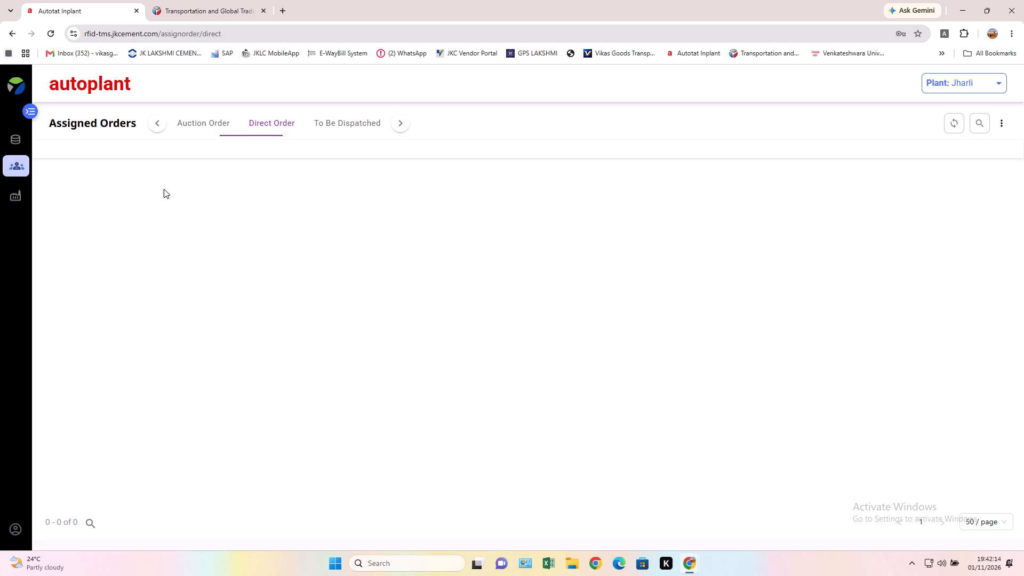
left_click(217, 121)
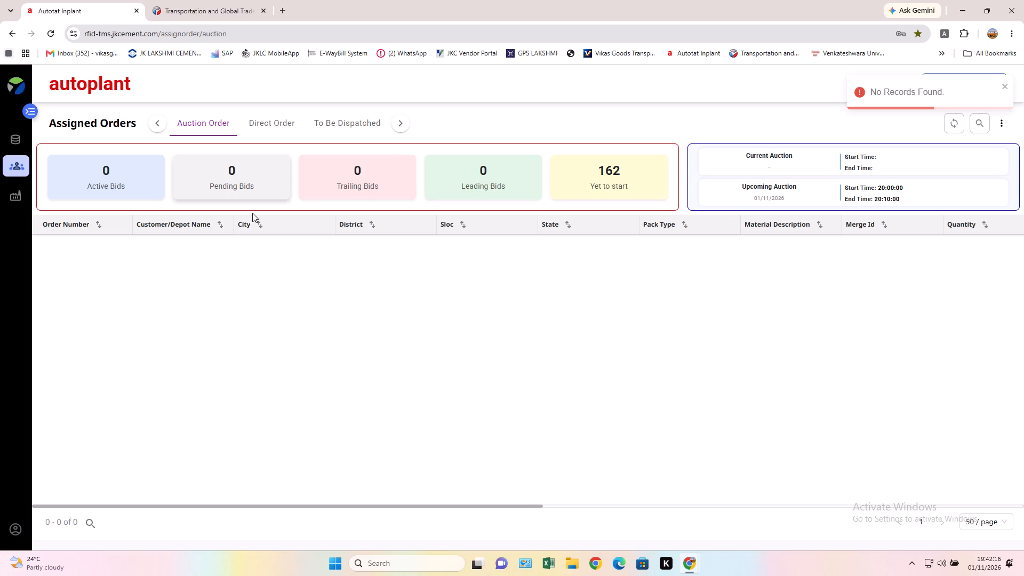
left_click(626, 181)
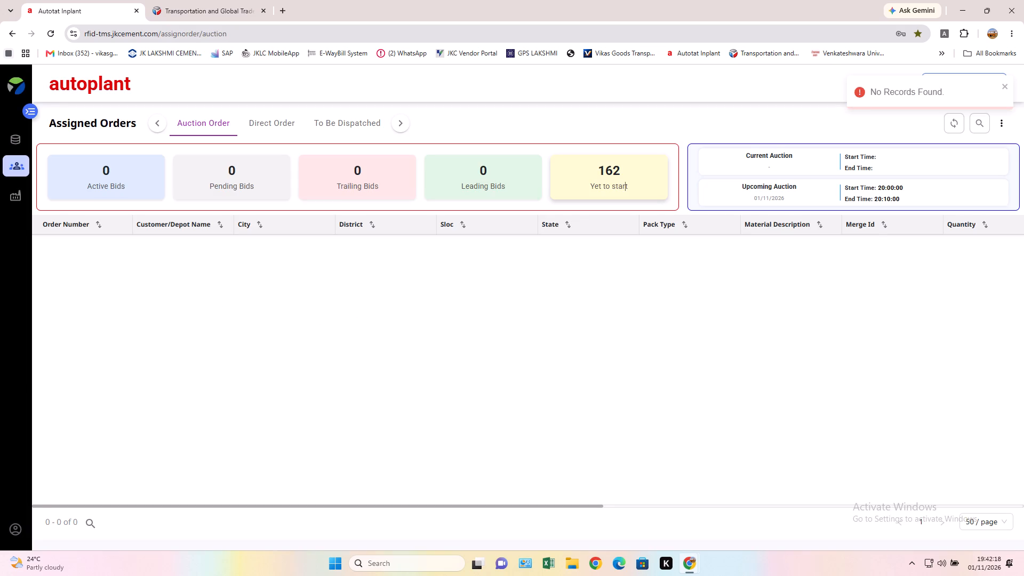
Sort the yet-to-start auction orders by Customer/Depot Name ascending and look through them.
left_click(221, 224)
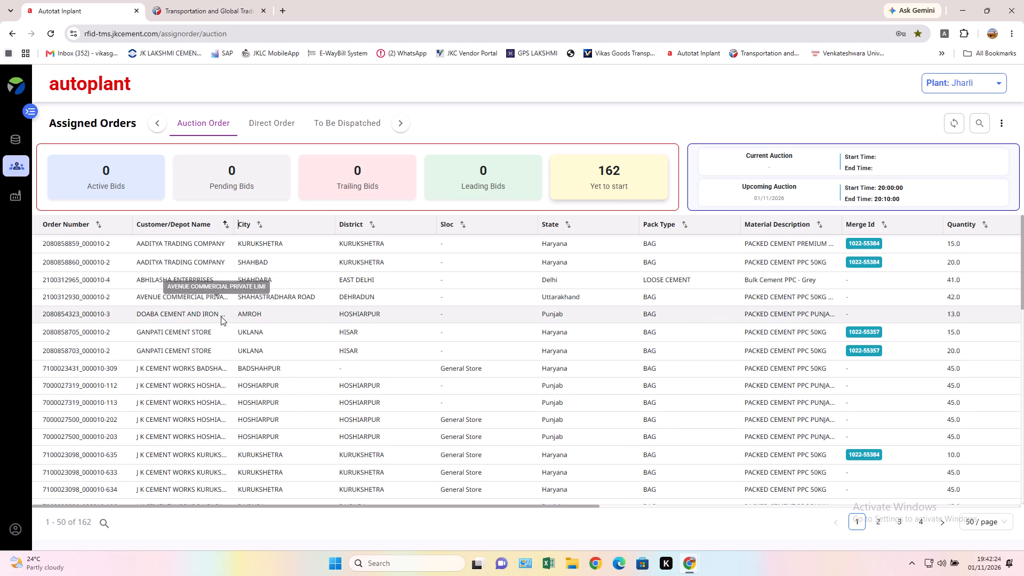
scroll(226, 348, "down", 10)
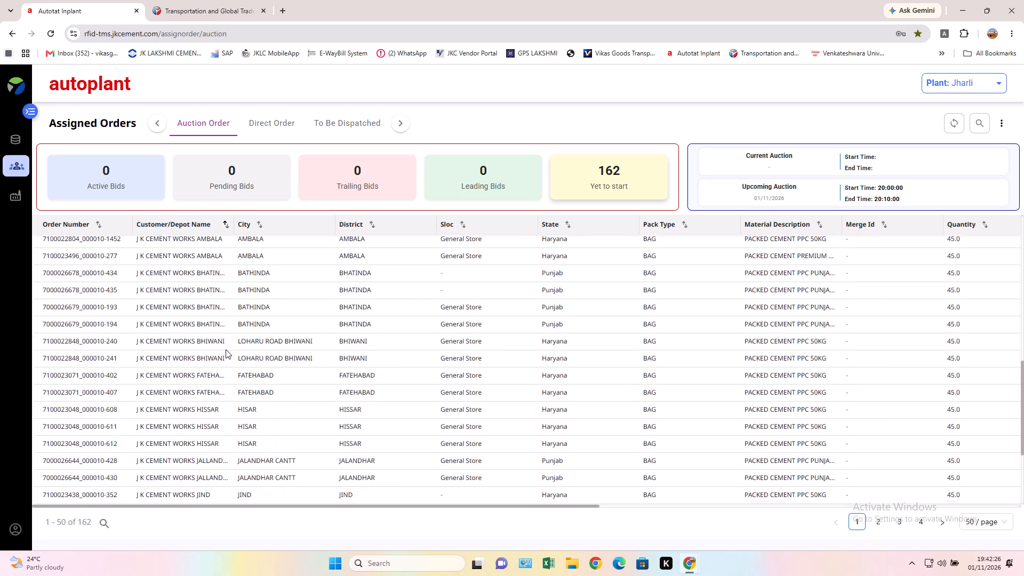
scroll(226, 349, "down", 6)
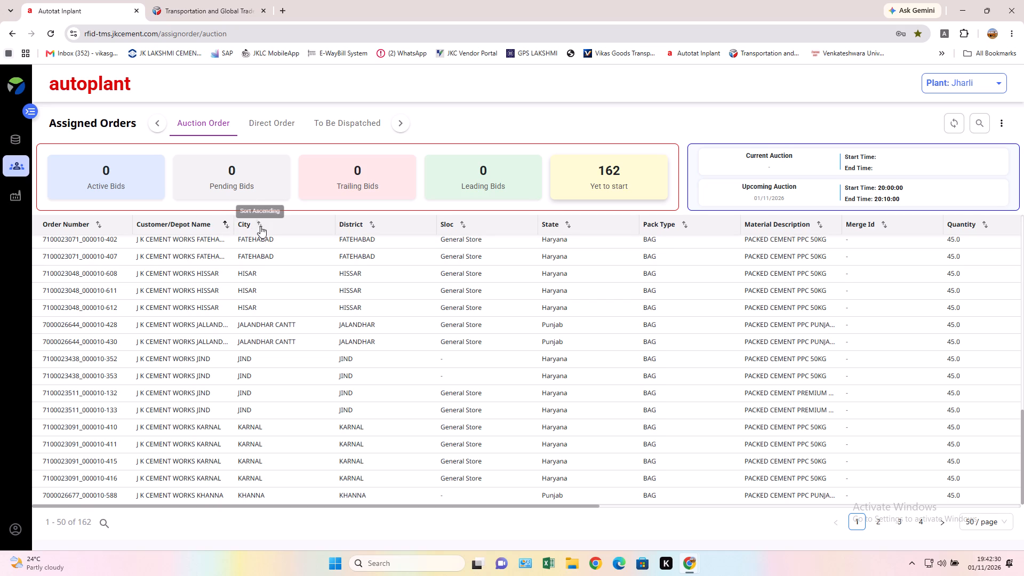
Sort the yet-to-start auction orders by City ascending and show 200 orders per page.
left_click(260, 224)
scroll(266, 357, "down", 4)
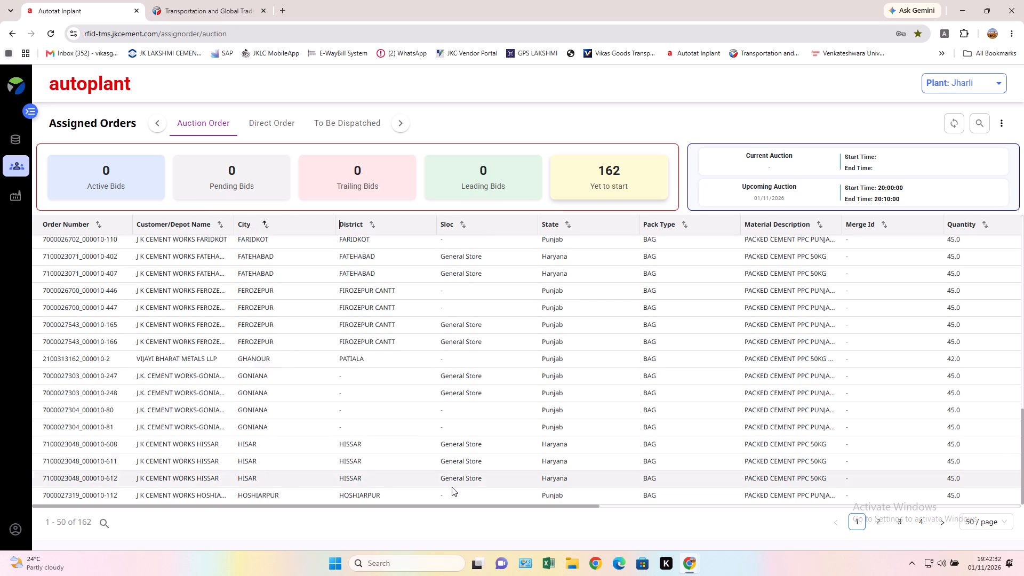
left_click(977, 515)
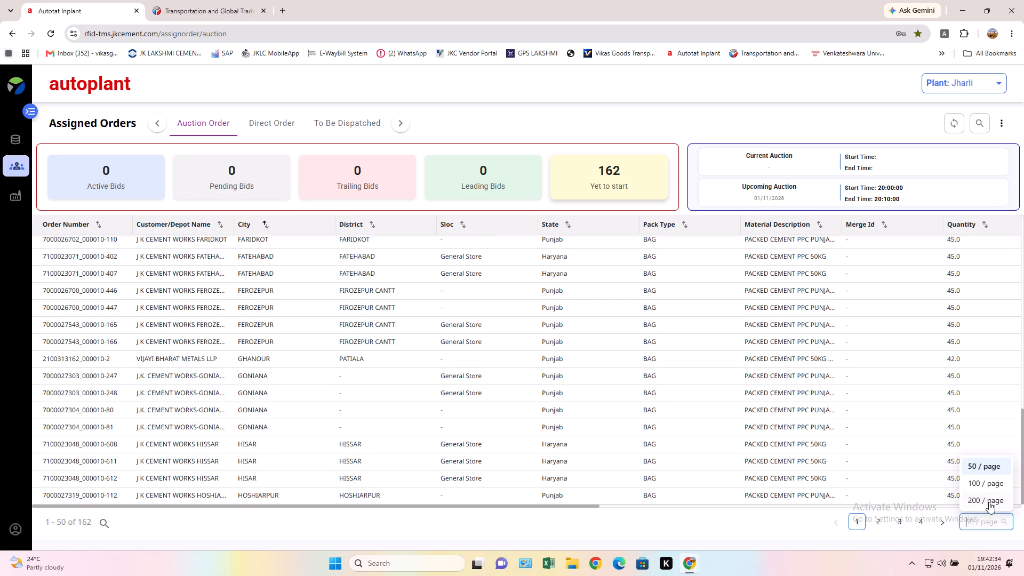
left_click(990, 499)
Examine the city-sorted auction orders down to the end of the list, checking destinations, customers and quantities.
scroll(405, 419, "down", 3)
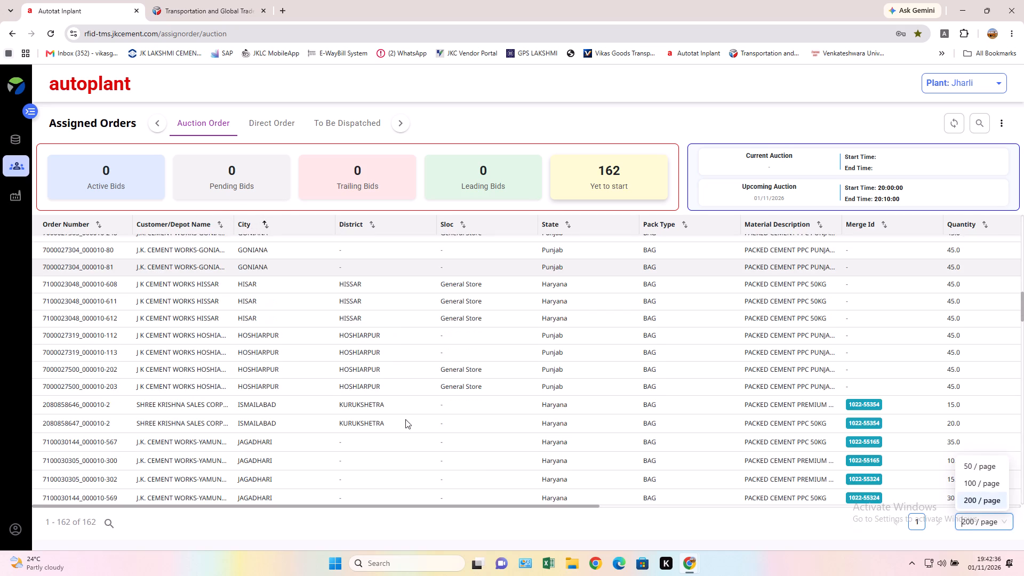
scroll(406, 405, "down", 13)
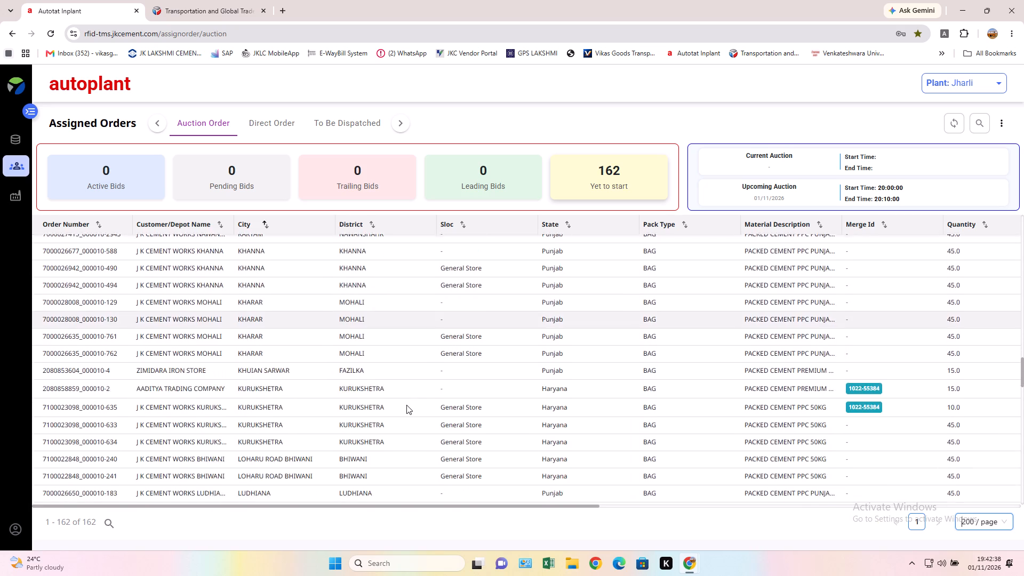
scroll(406, 405, "down", 12)
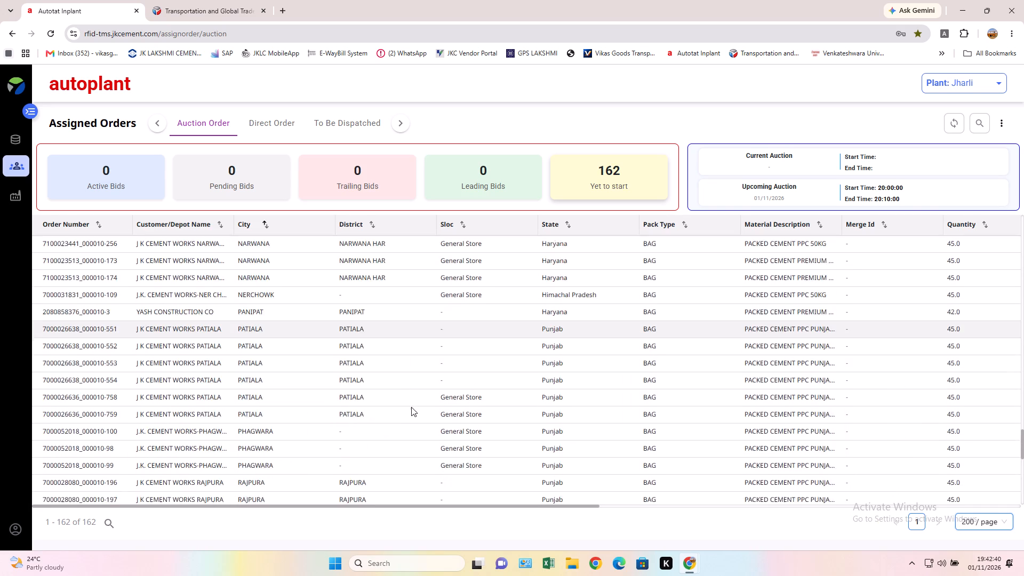
scroll(411, 407, "down", 3)
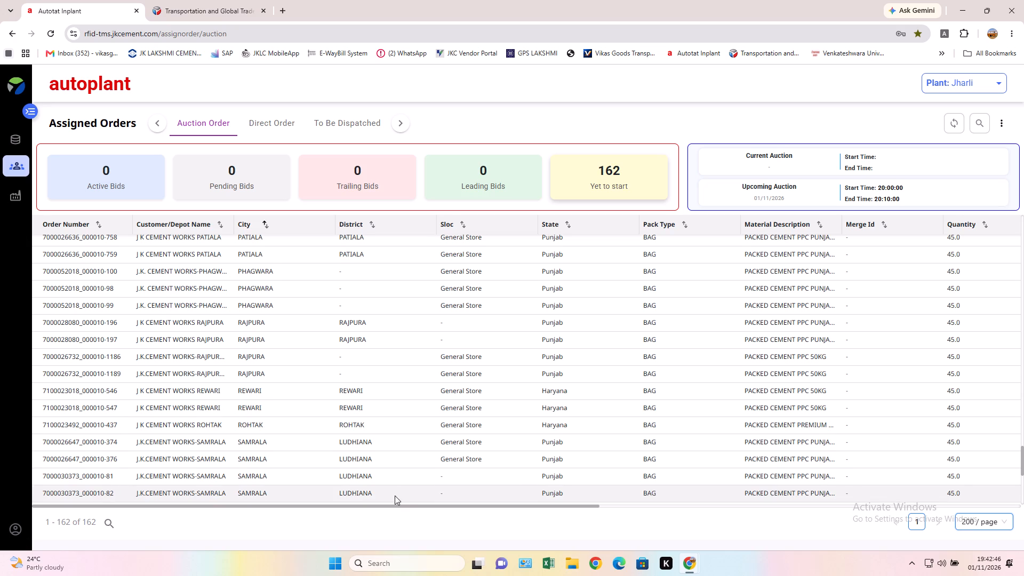
scroll(394, 472, "down", 1)
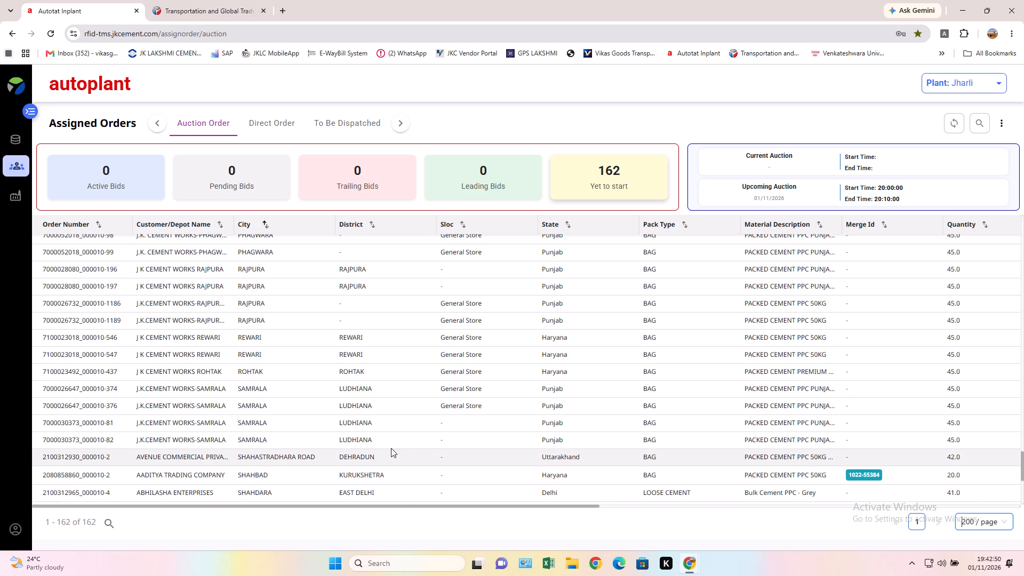
scroll(247, 367, "up", 2)
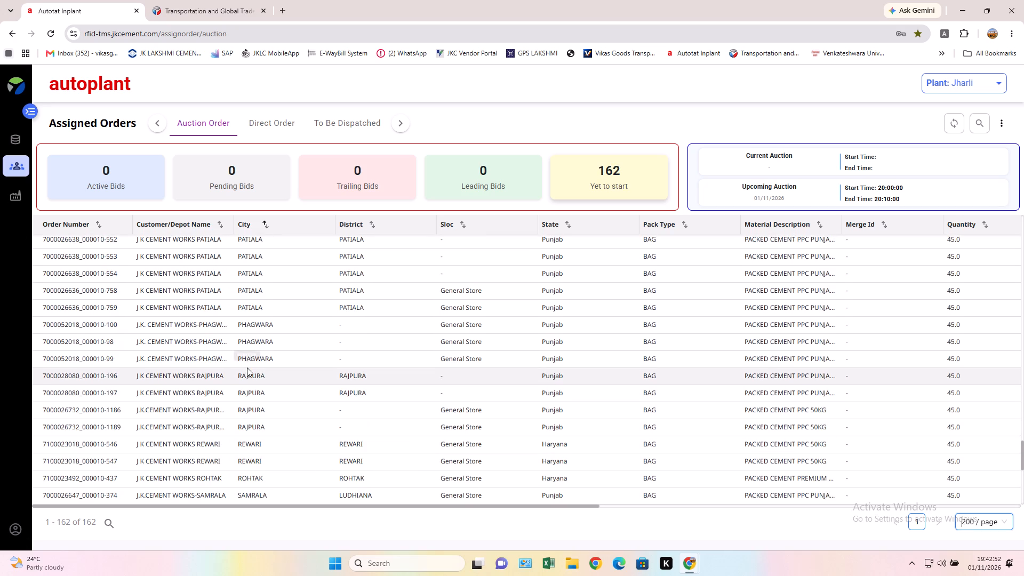
scroll(269, 405, "down", 2)
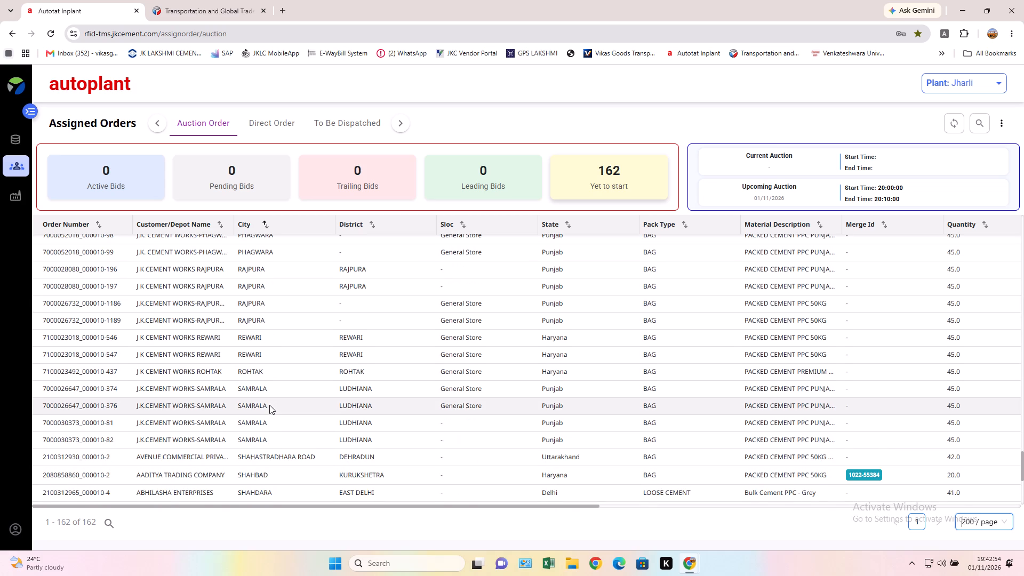
scroll(269, 405, "down", 9)
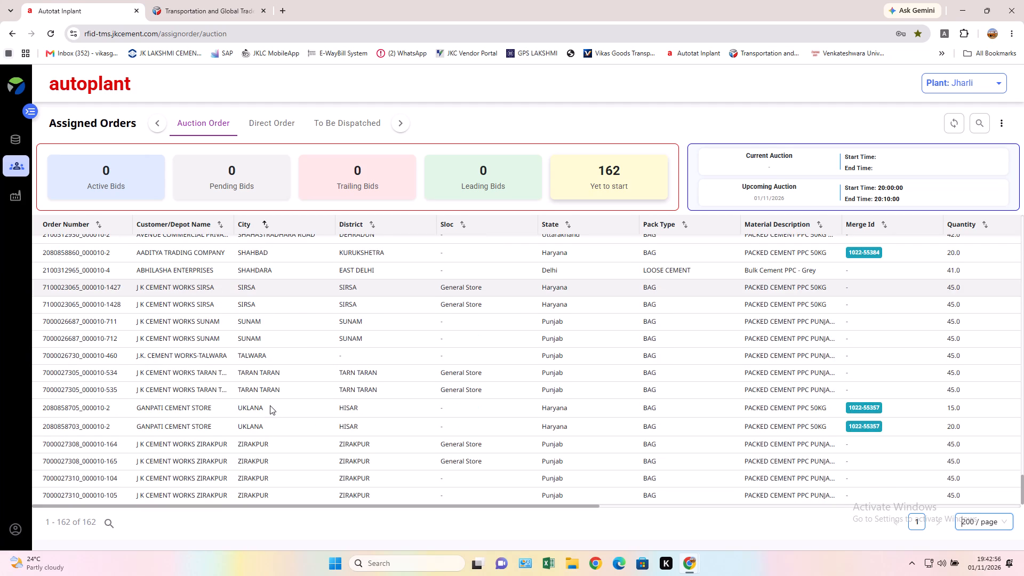
scroll(228, 334, "up", 2)
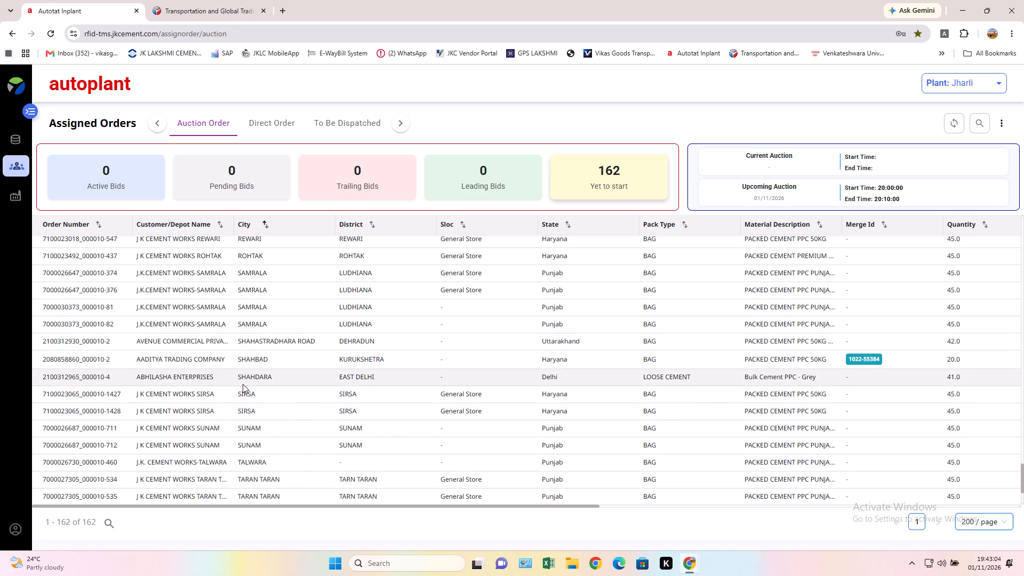
scroll(222, 399, "down", 2)
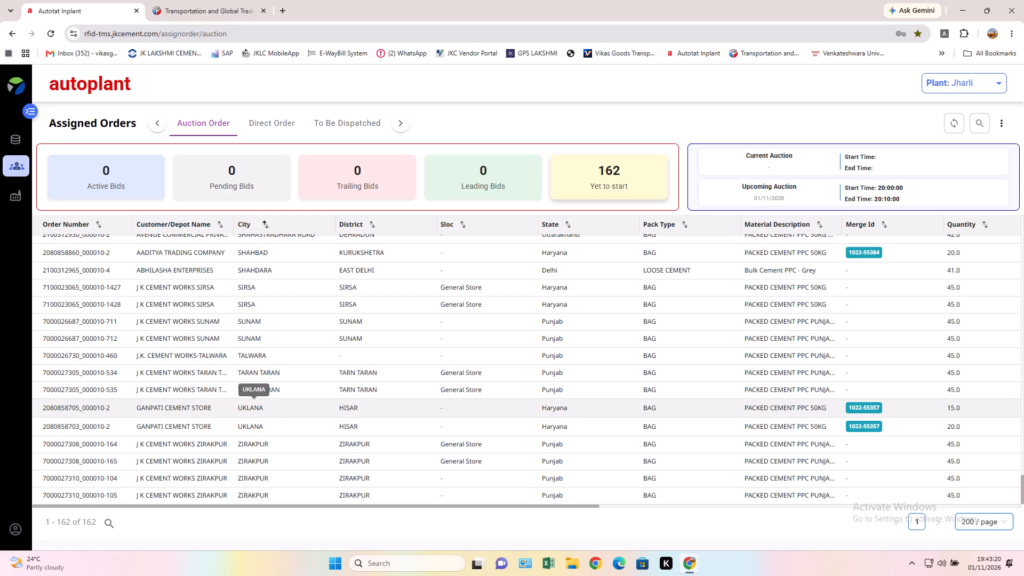
Sort the auction orders by Customer/Depot Name ascending, keeping the page size at 200 per page.
left_click(219, 224)
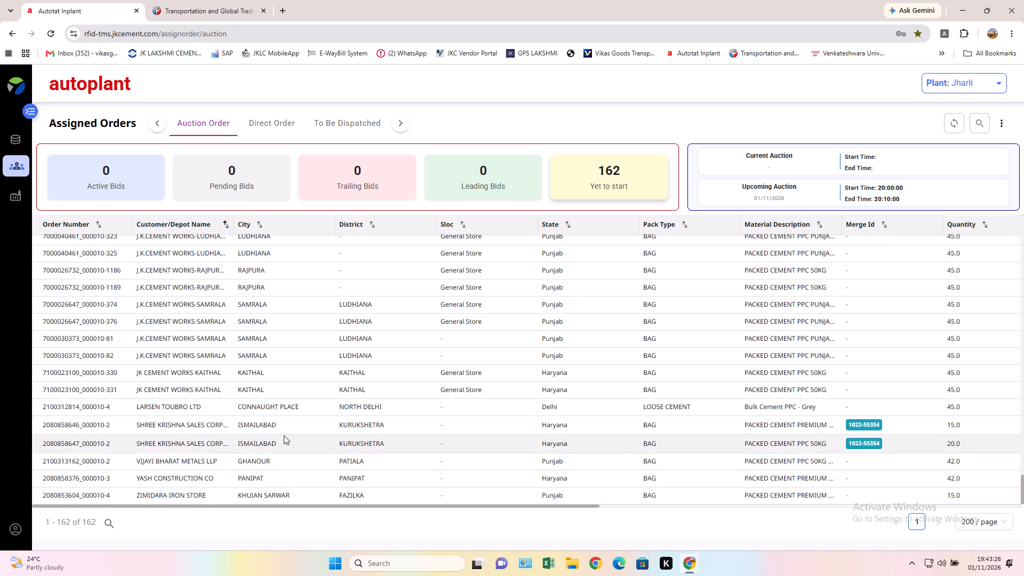
scroll(315, 414, "down", 1)
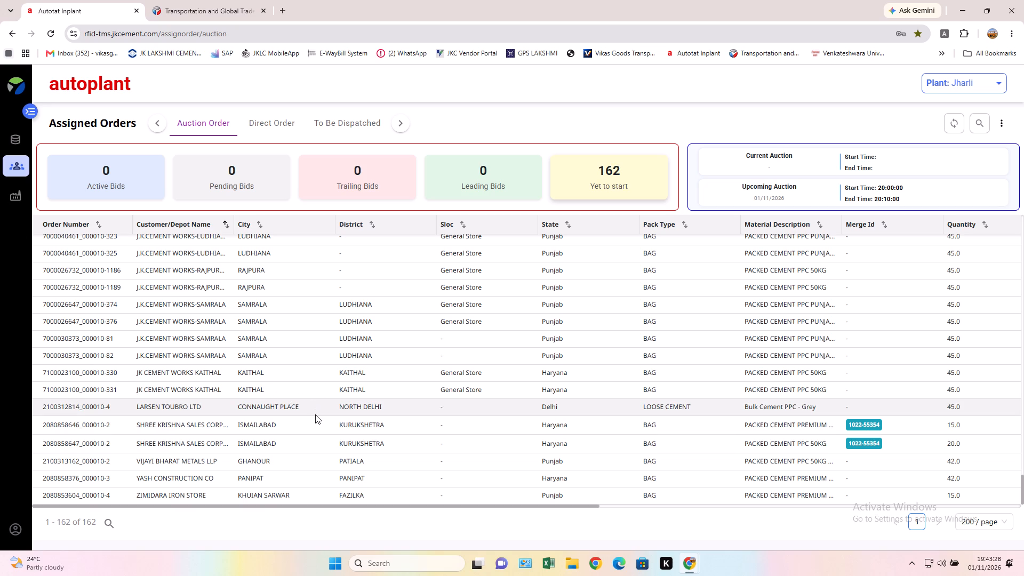
scroll(315, 414, "down", 3)
left_click(985, 524)
left_click(996, 500)
Examine the customer-sorted auction orders from the end of the list back upward.
scroll(395, 449, "down", 7)
scroll(389, 421, "up", 4)
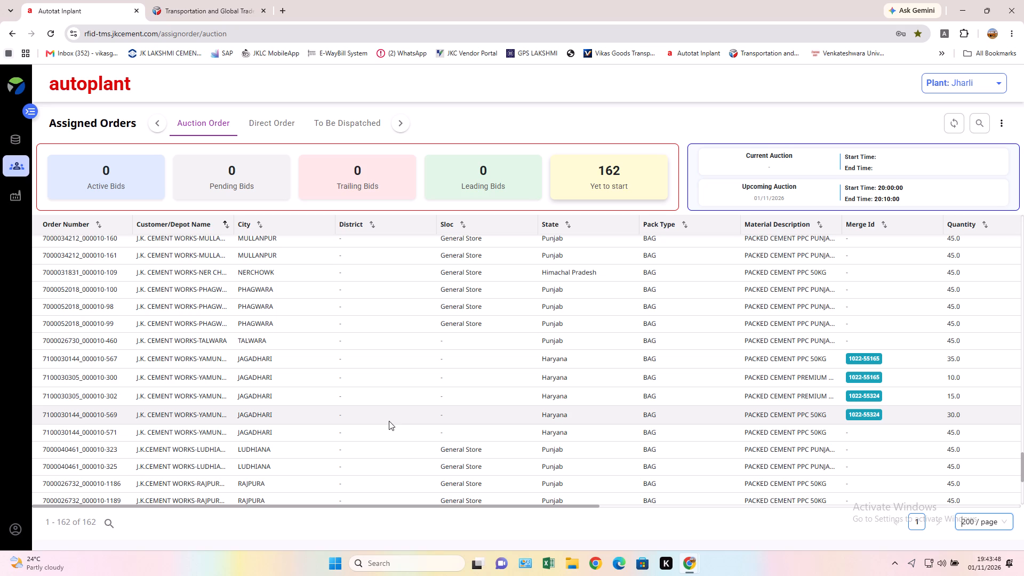
scroll(476, 315, "up", 4)
scroll(603, 362, "up", 7)
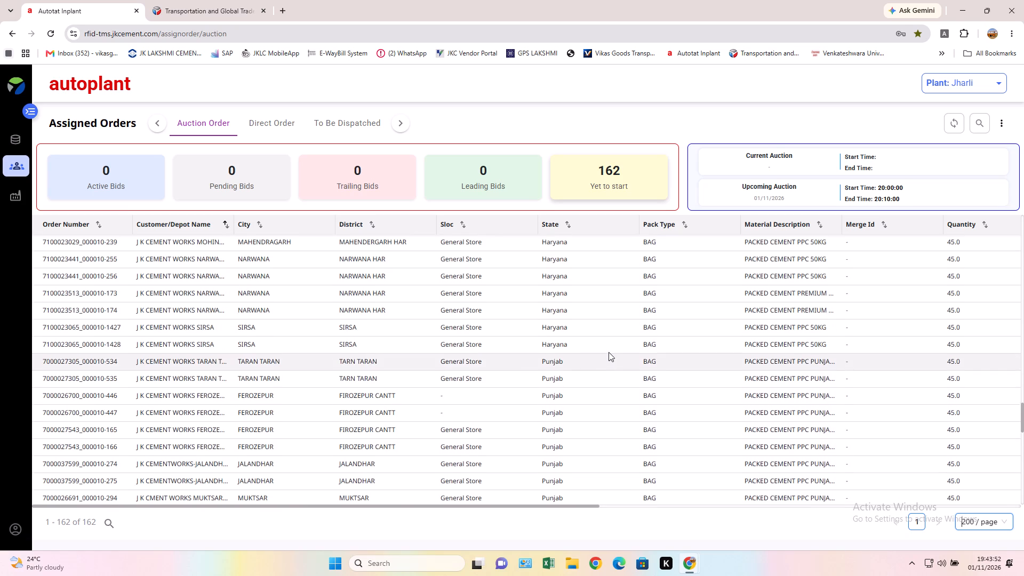
scroll(609, 352, "up", 9)
scroll(644, 329, "up", 4)
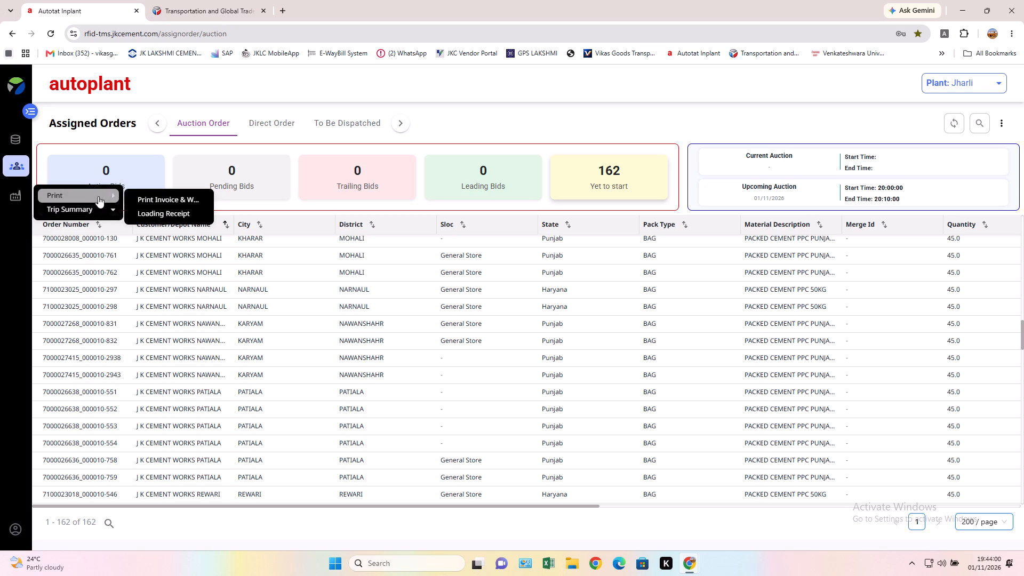
Open the Loading Receipt list to check which vehicles are listed for printing.
left_click(143, 211)
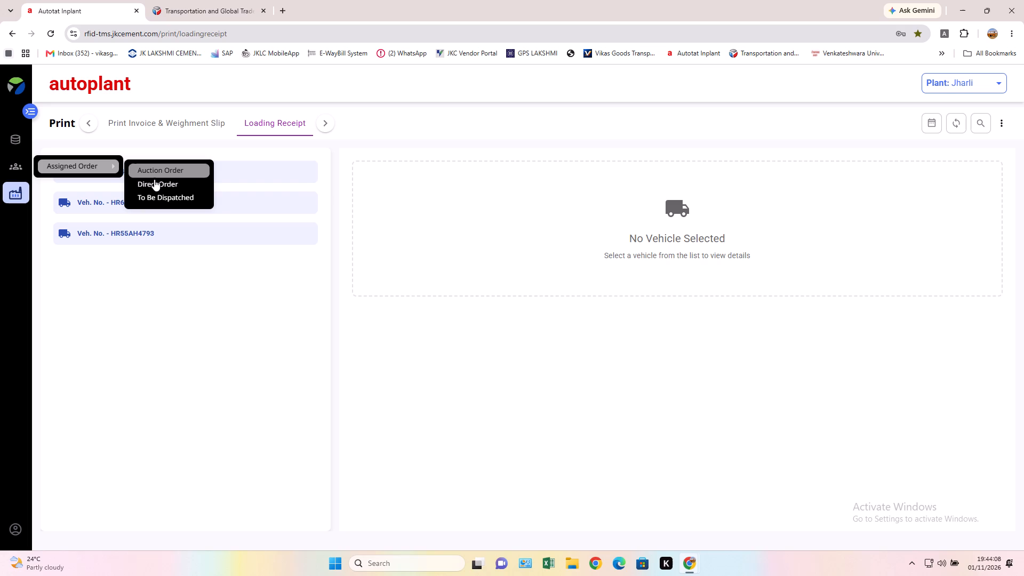
Check the Direct Order and To Be Dispatched lists of the assigned orders for records.
left_click(156, 182)
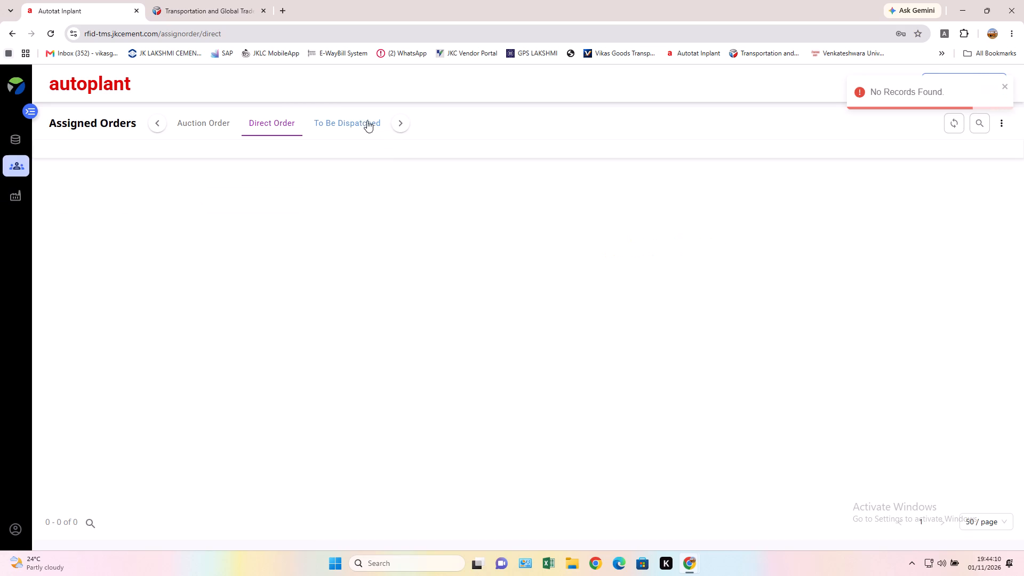
left_click(364, 121)
left_click(270, 124)
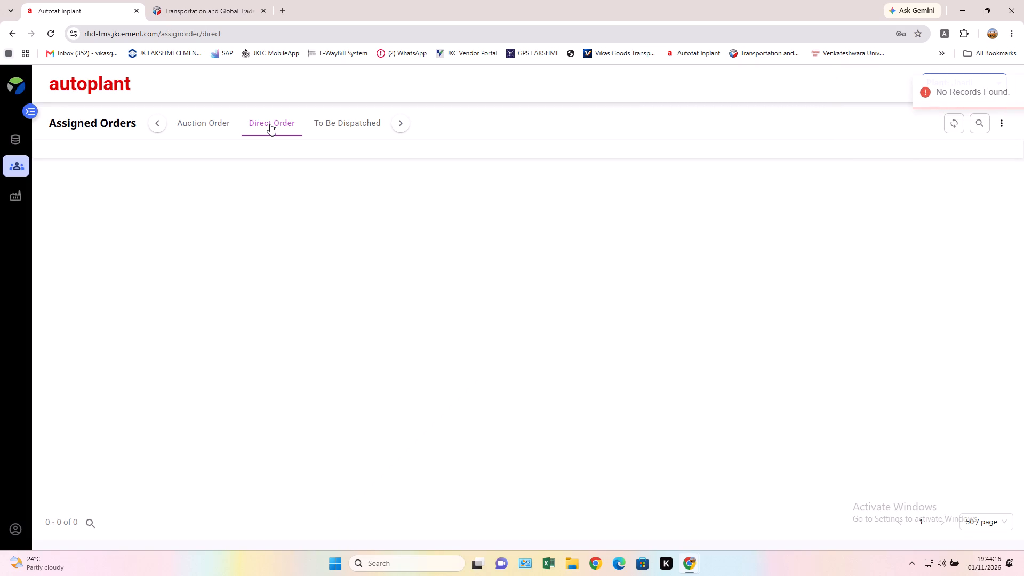
Reopen the yet-to-start auction orders and sort them by Customer/Depot Name ascending.
left_click(220, 126)
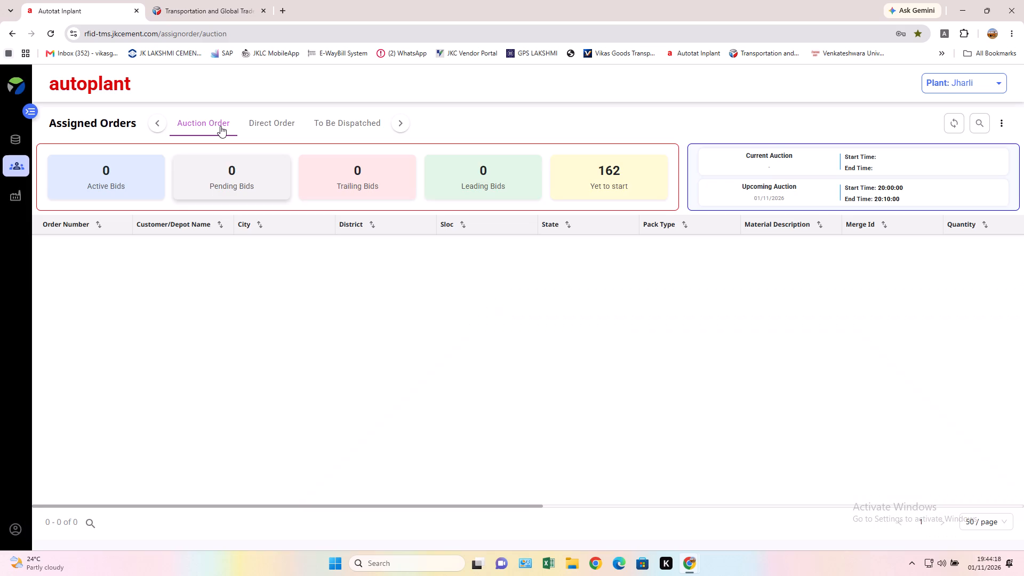
left_click(661, 172)
left_click(217, 225)
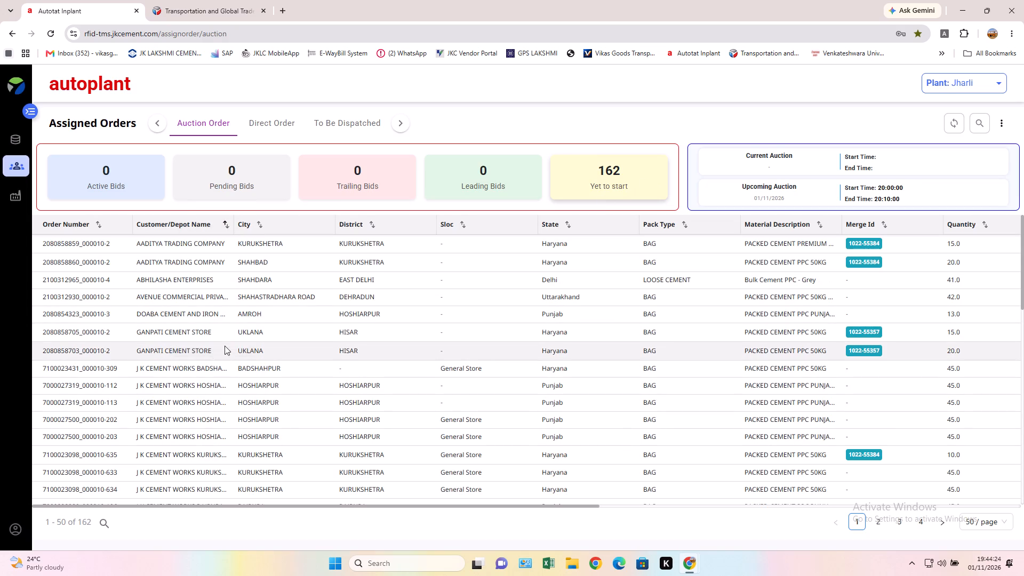
Examine the first page of customer-sorted auction orders down to its end and back to the top, checking depots and cities.
scroll(226, 332, "down", 7)
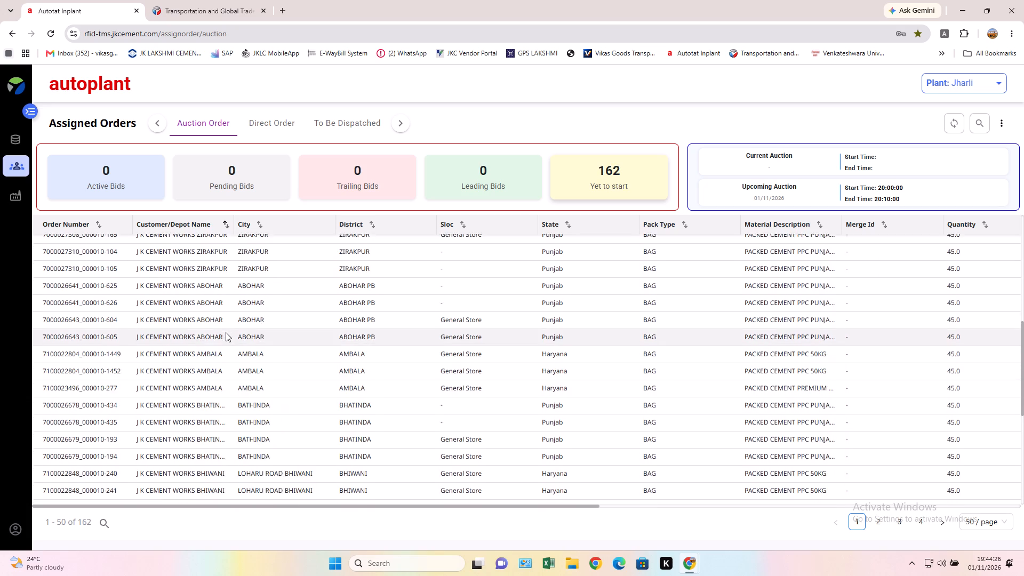
scroll(226, 332, "down", 10)
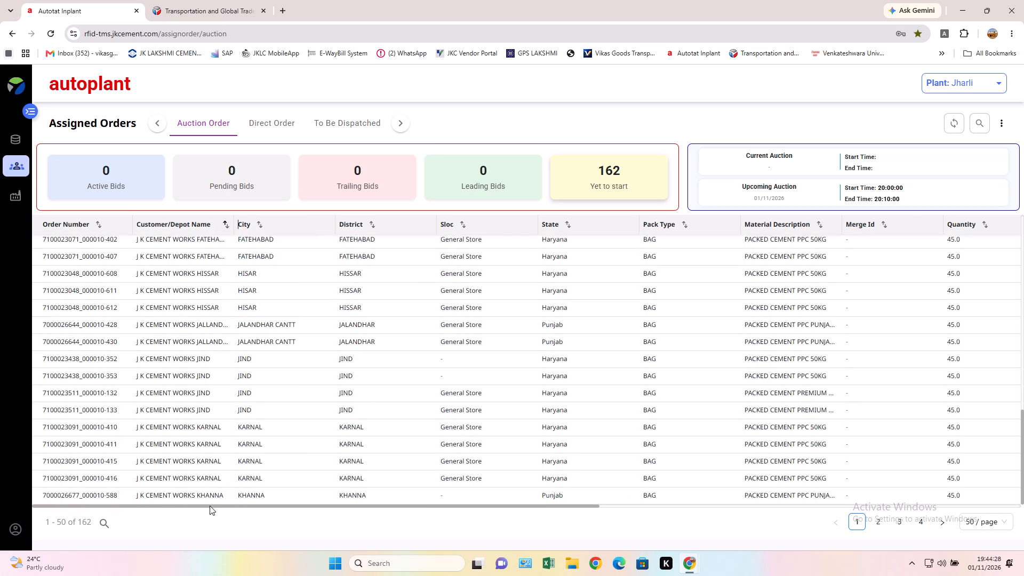
left_click_drag(210, 506, 193, 514)
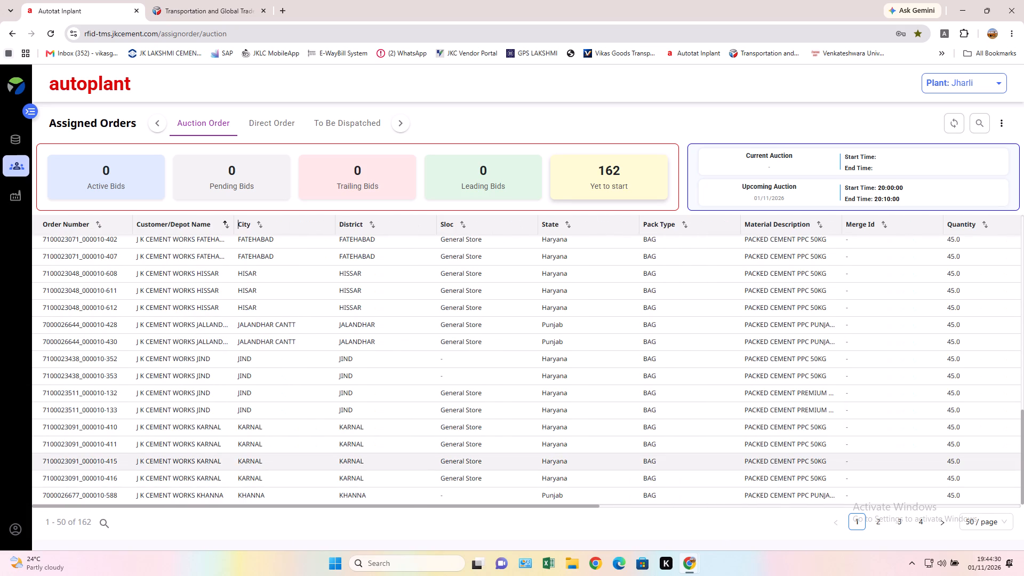
scroll(206, 464, "down", 4)
scroll(217, 383, "up", 5)
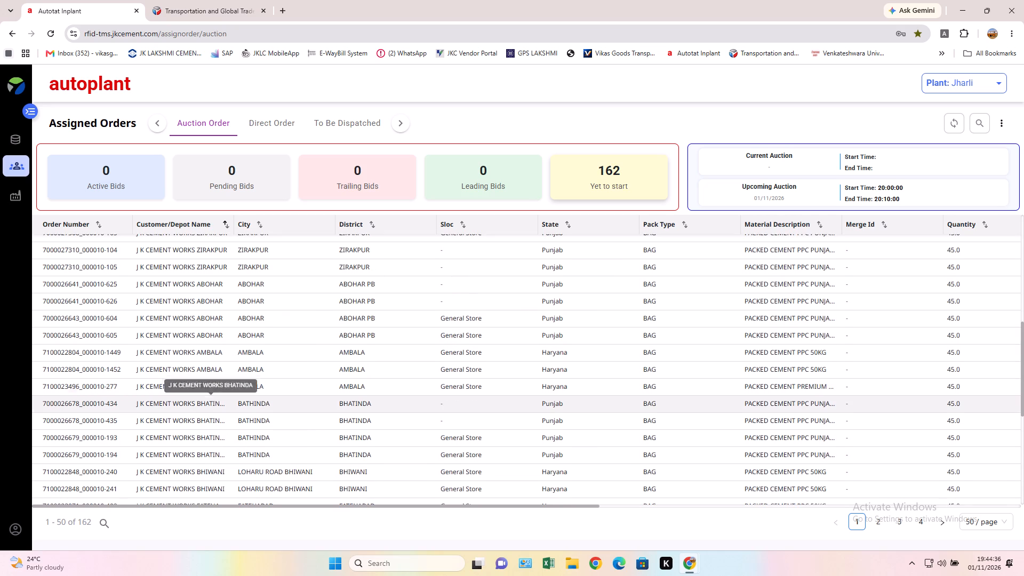
scroll(210, 388, "down", 1)
scroll(210, 388, "up", 2)
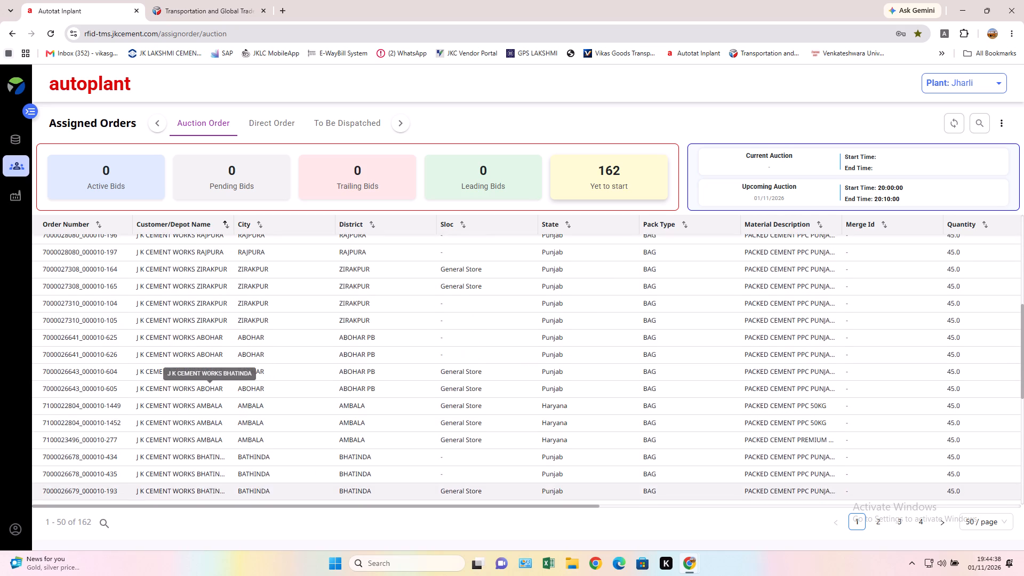
scroll(210, 388, "up", 2)
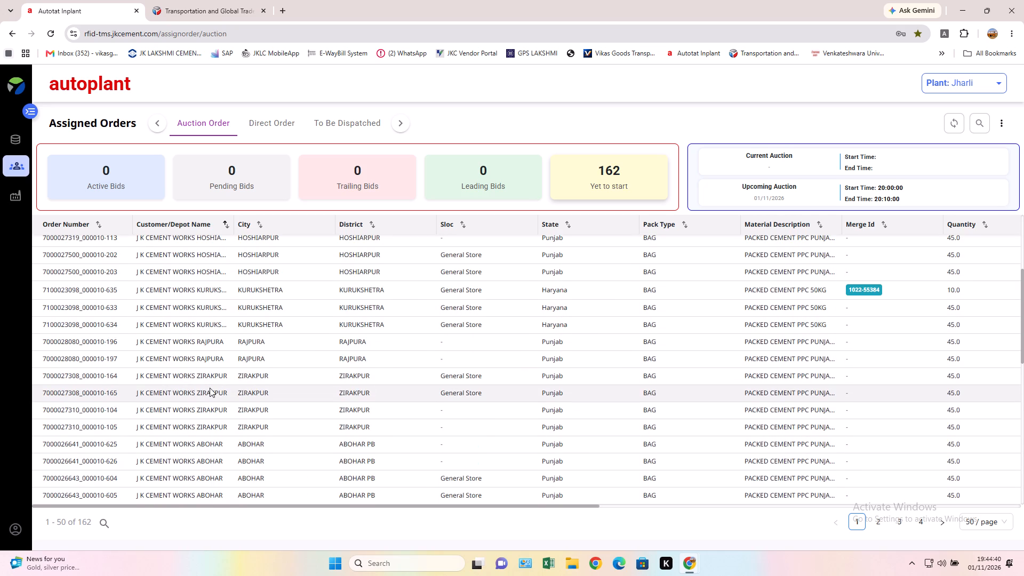
scroll(210, 388, "up", 8)
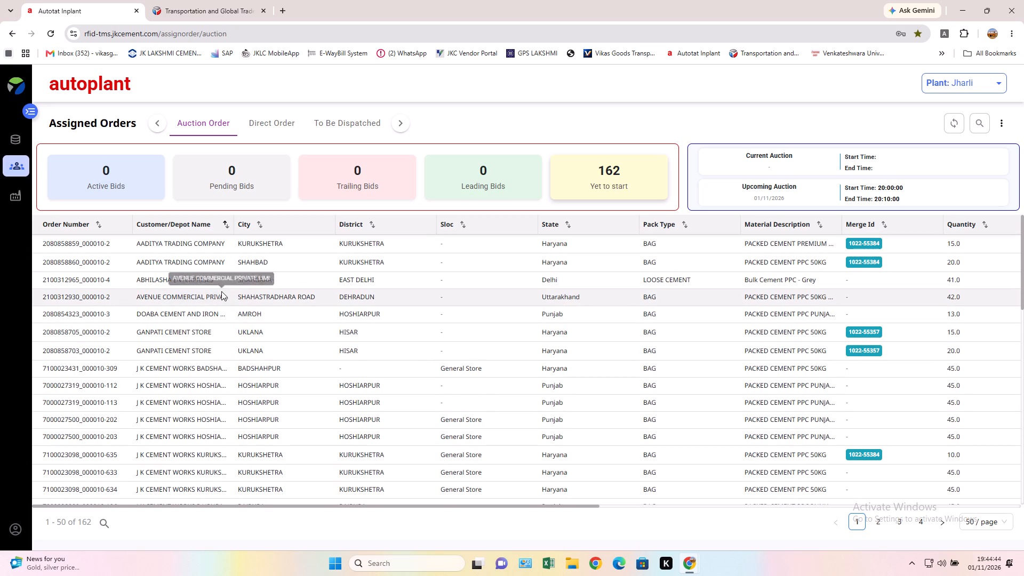
scroll(221, 291, "up", 3)
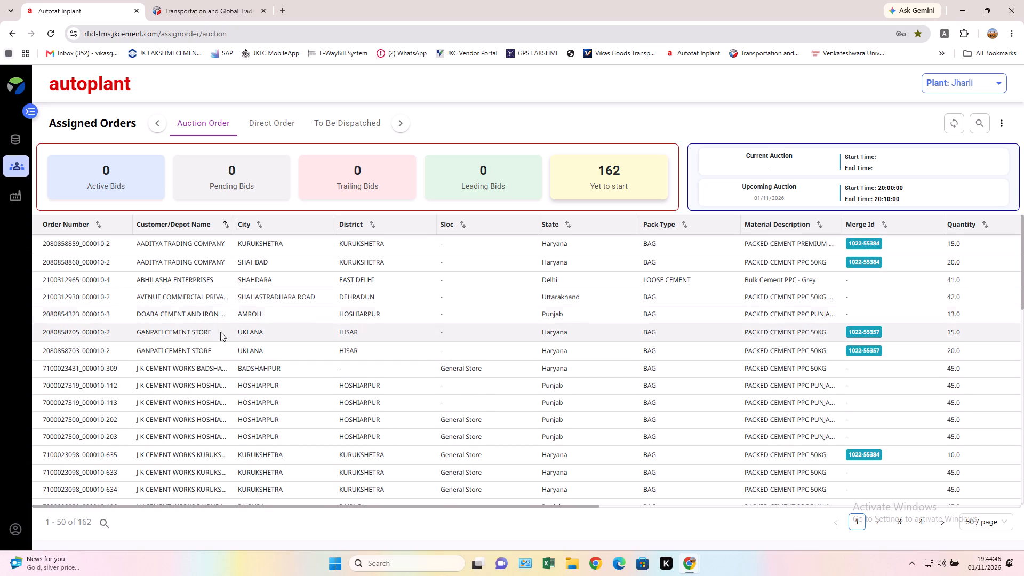
Go through the first page of customer-sorted auction orders once more, down to its last row.
scroll(220, 374, "down", 1)
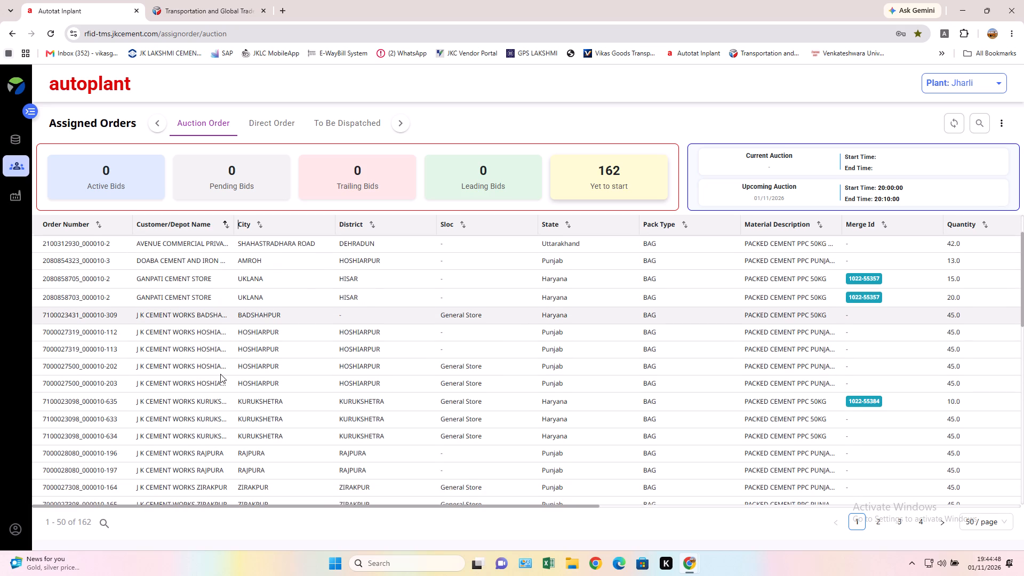
scroll(220, 374, "down", 10)
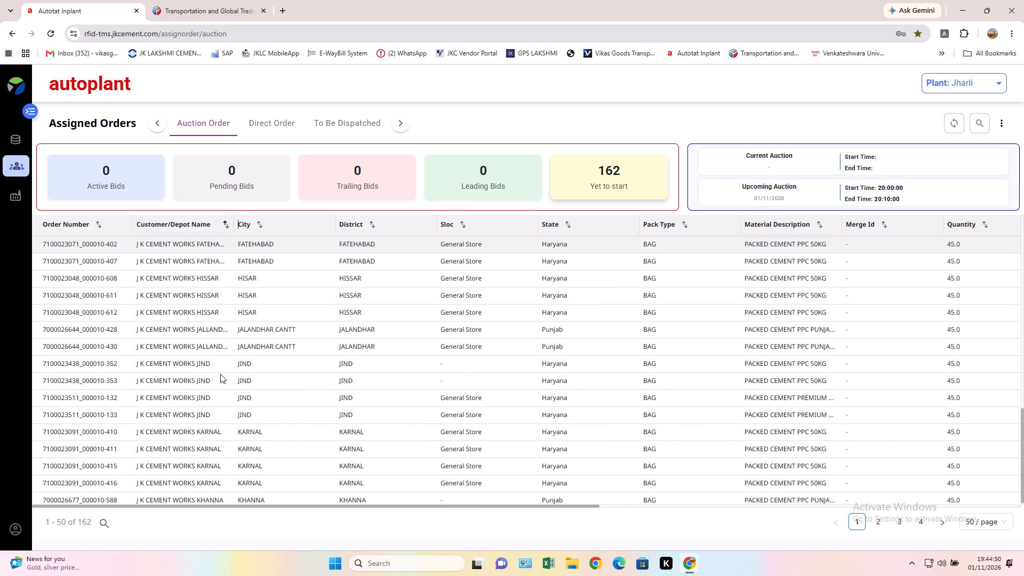
scroll(220, 374, "down", 3)
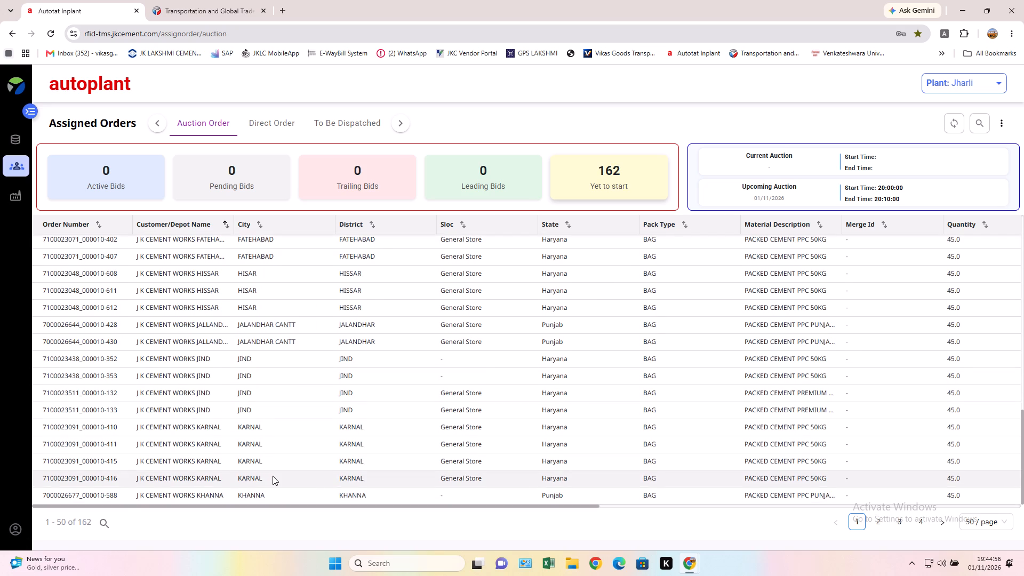
scroll(273, 483, "down", 6)
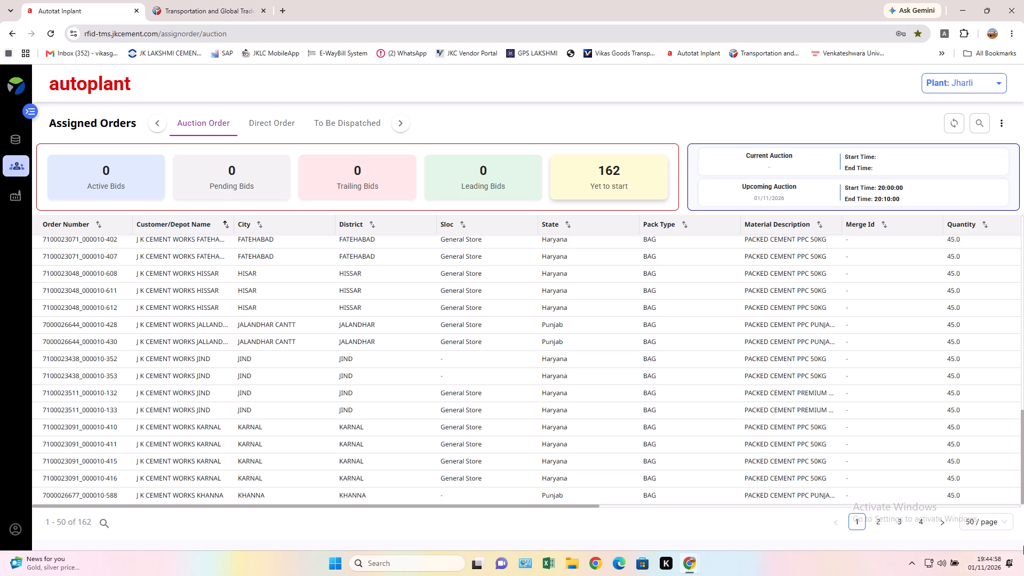
Set the auction order list to show 200 orders per page.
left_click(958, 521)
left_click(971, 521)
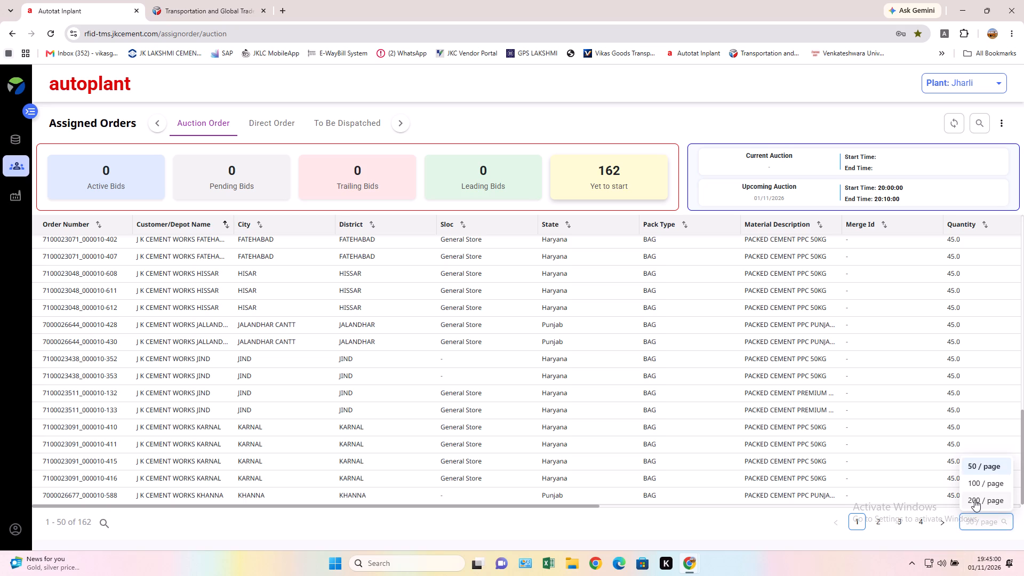
left_click(974, 500)
Examine the middle of the full customer-sorted auction order list and go back up to its beginning, checking depots and destinations.
scroll(225, 472, "down", 7)
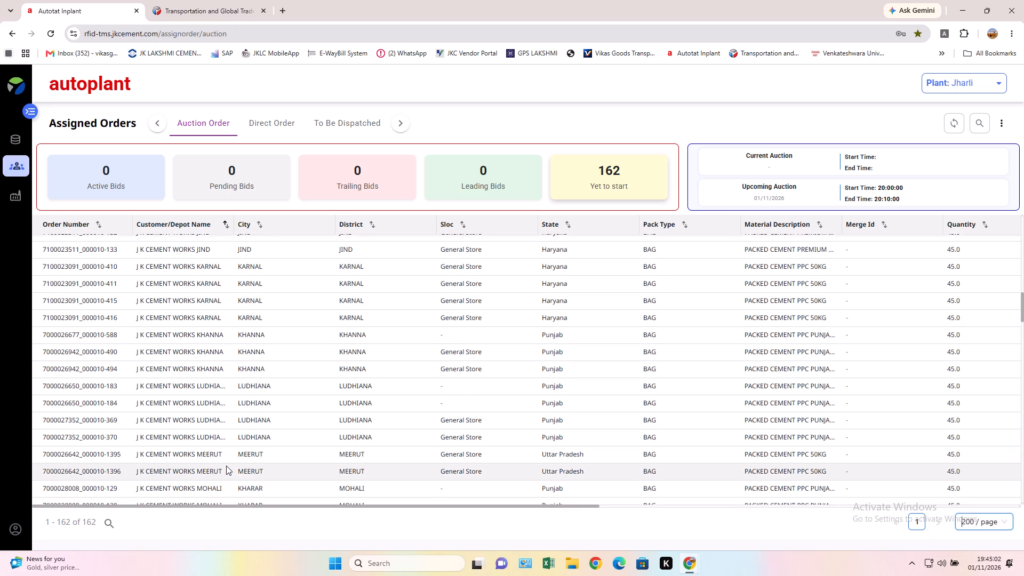
scroll(226, 466, "down", 7)
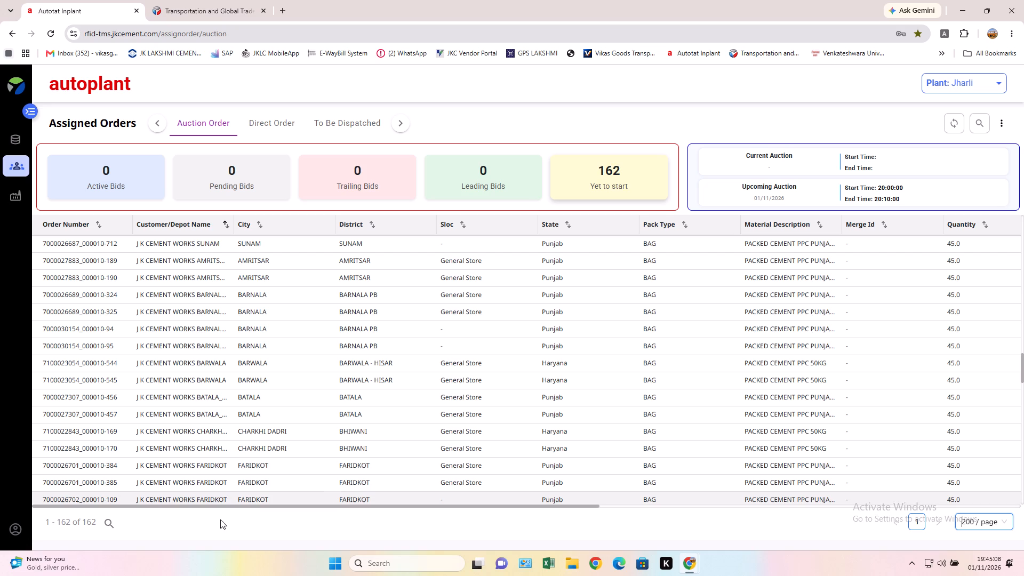
scroll(201, 403, "up", 1)
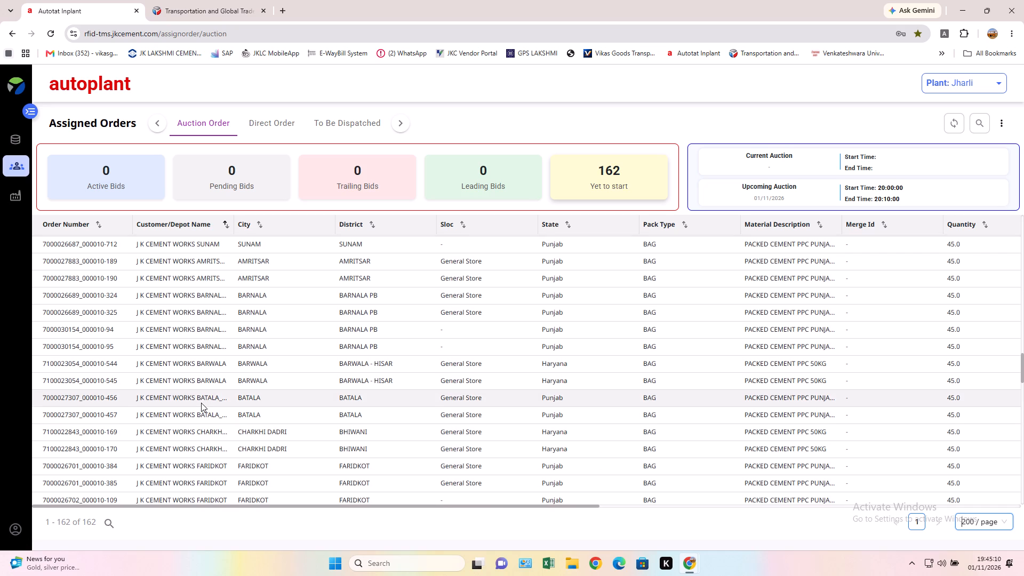
scroll(201, 403, "up", 7)
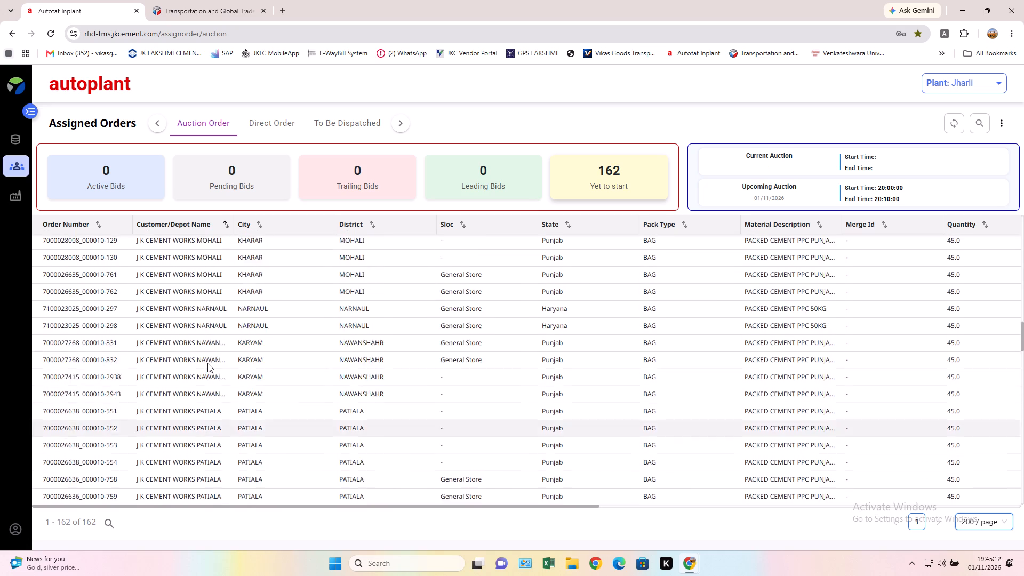
scroll(207, 363, "up", 10)
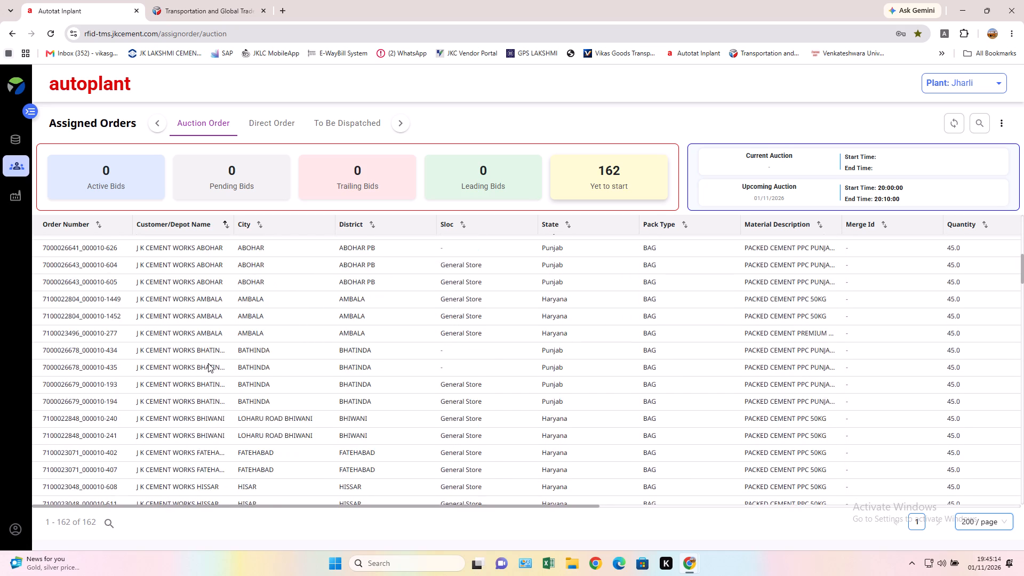
scroll(208, 363, "up", 6)
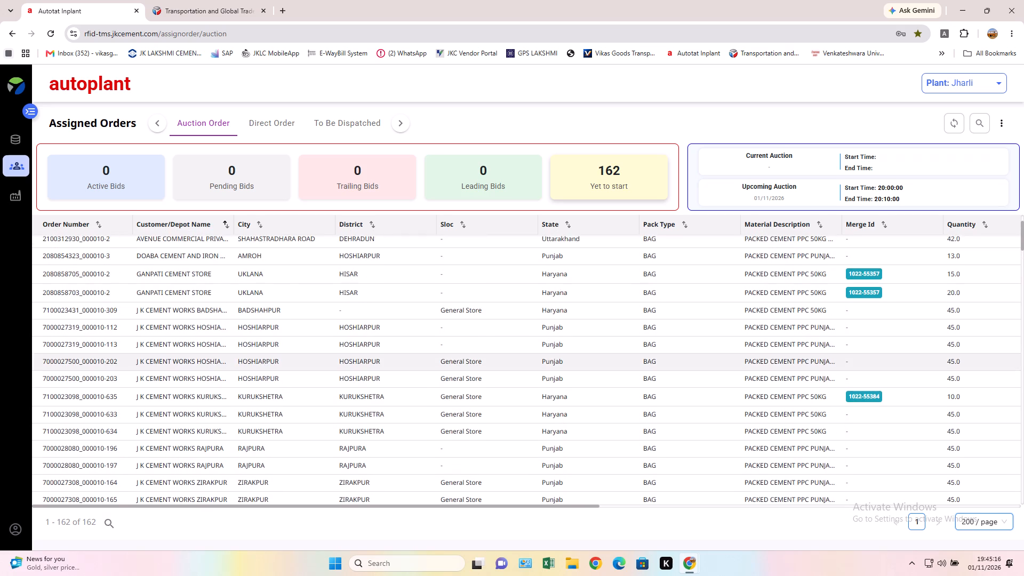
Sort the auction orders by Customer/Depot Name descending and review the J.K. Cement Works depot entries.
left_click(227, 223)
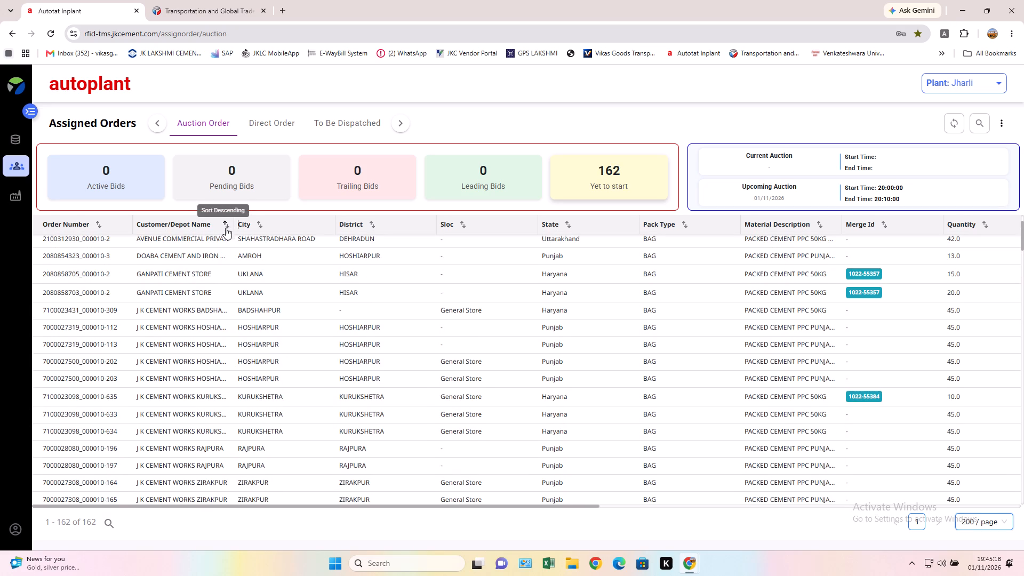
scroll(199, 351, "down", 8)
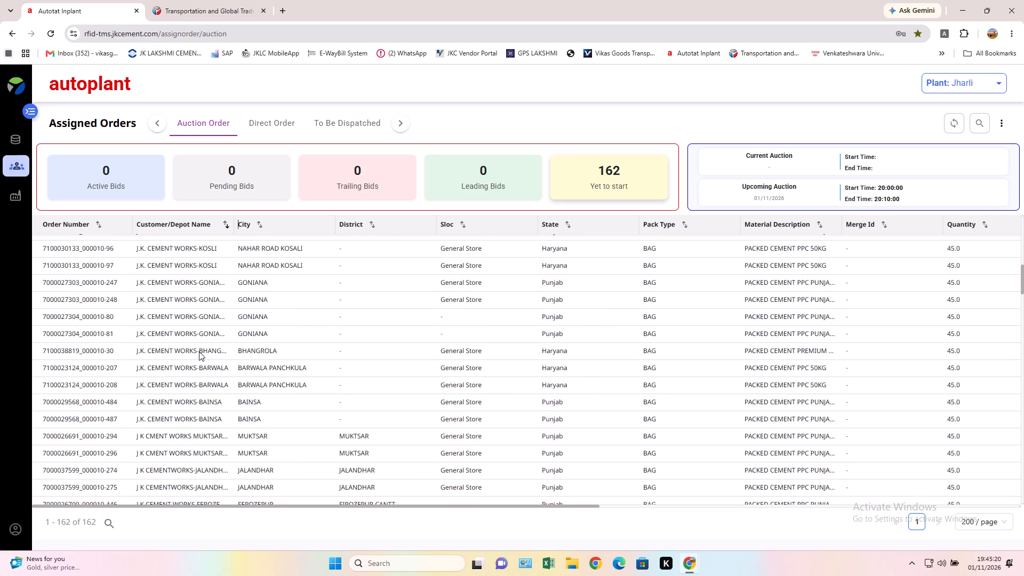
scroll(197, 371, "down", 2)
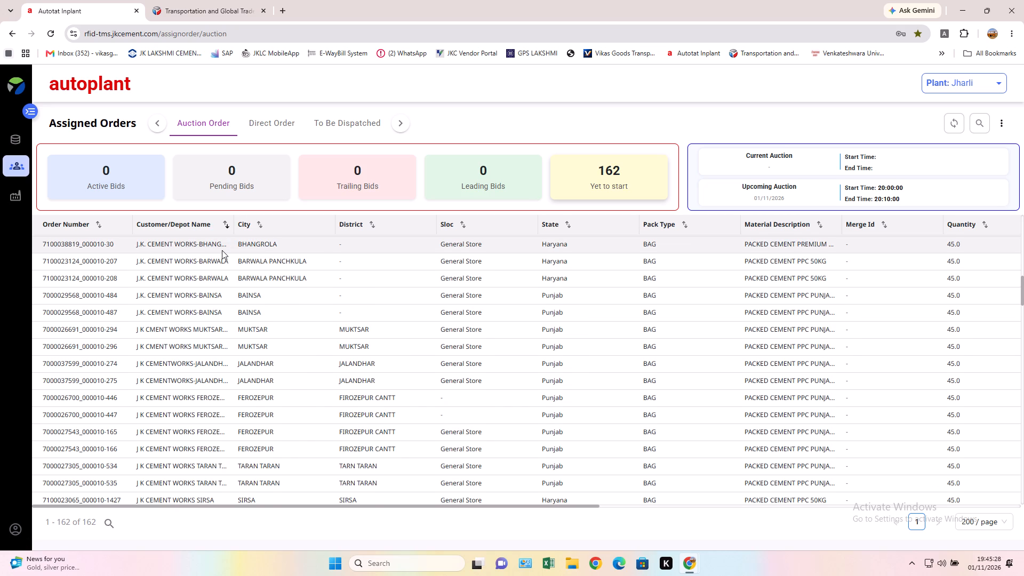
scroll(222, 250, "up", 1)
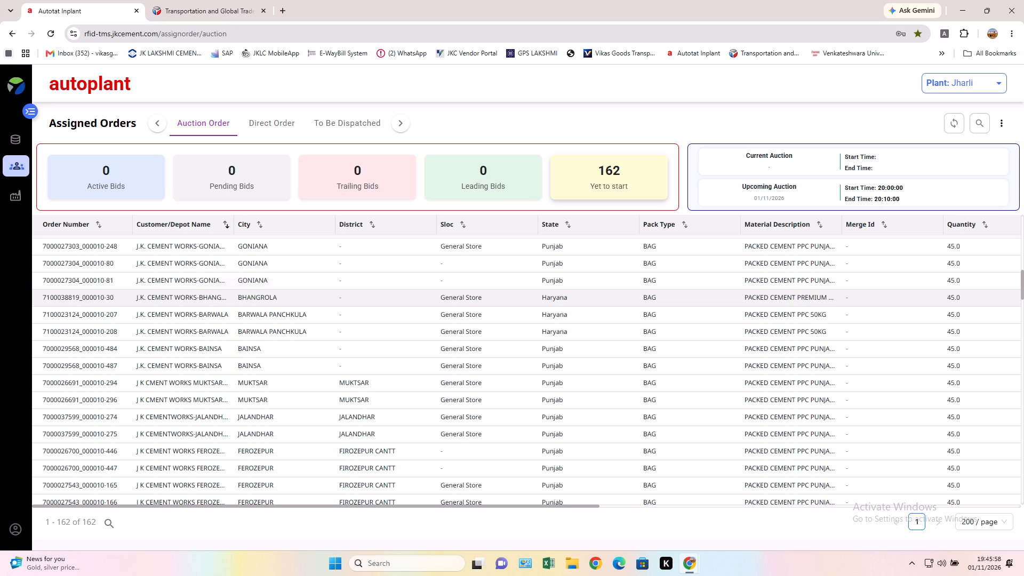
Sort the auction orders by City ascending.
left_click(257, 222)
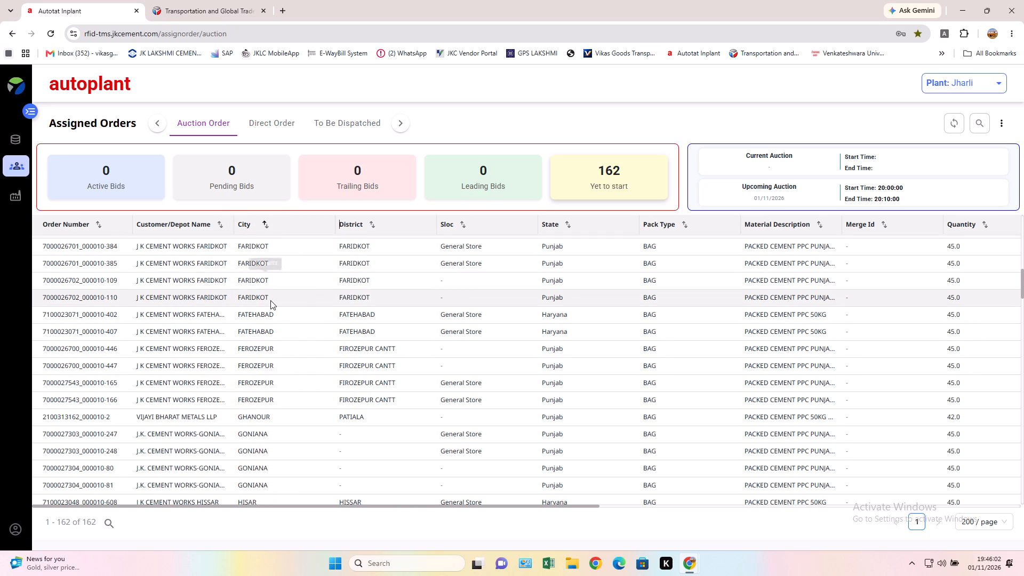
Examine the city-sorted auction orders from Abohar to Goniana, checking depots and districts, and go back up towards the beginning.
scroll(270, 300, "up", 12)
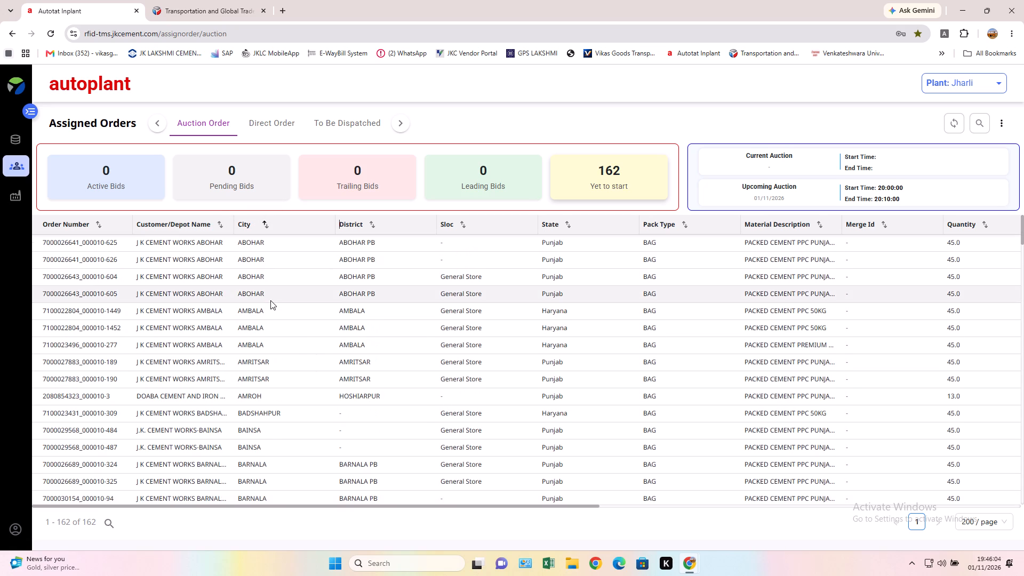
scroll(270, 300, "up", 5)
scroll(270, 300, "down", 3)
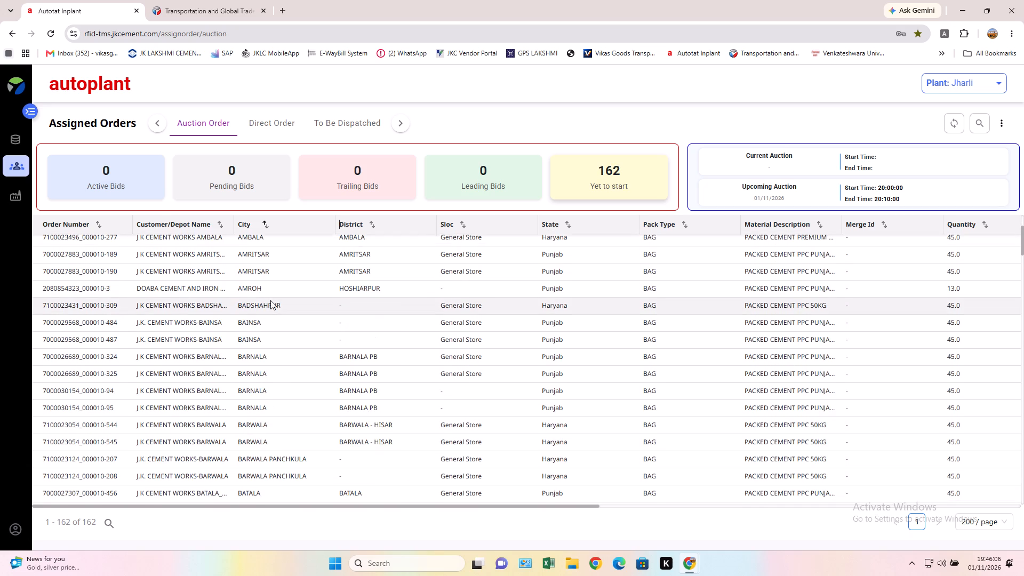
scroll(270, 300, "down", 4)
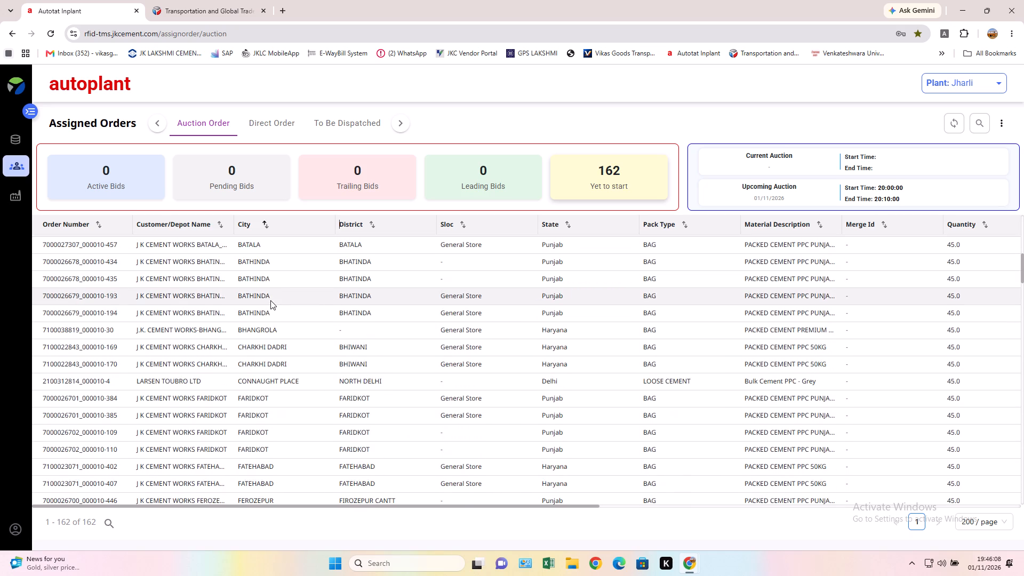
scroll(270, 300, "down", 2)
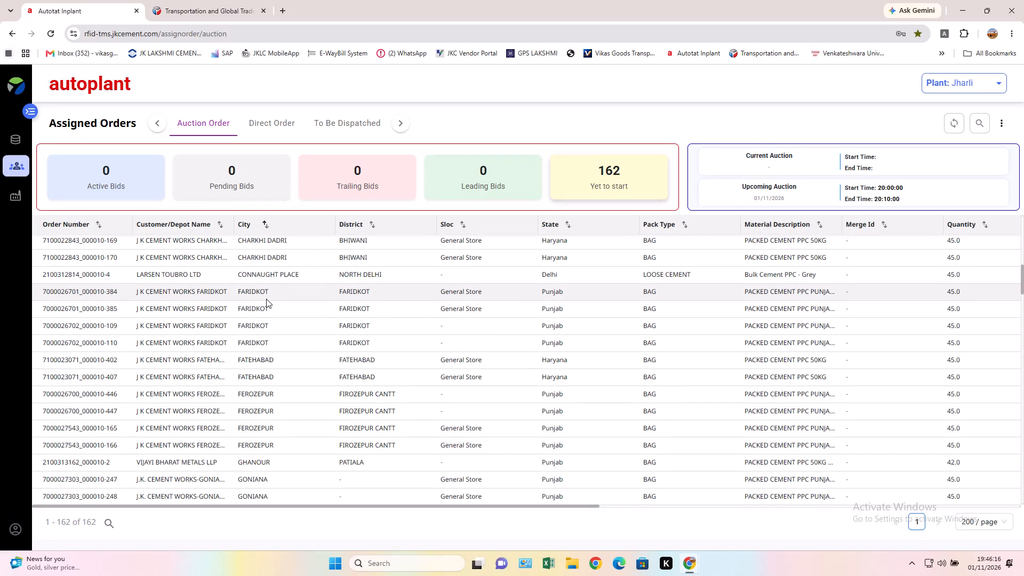
scroll(207, 328, "up", 4)
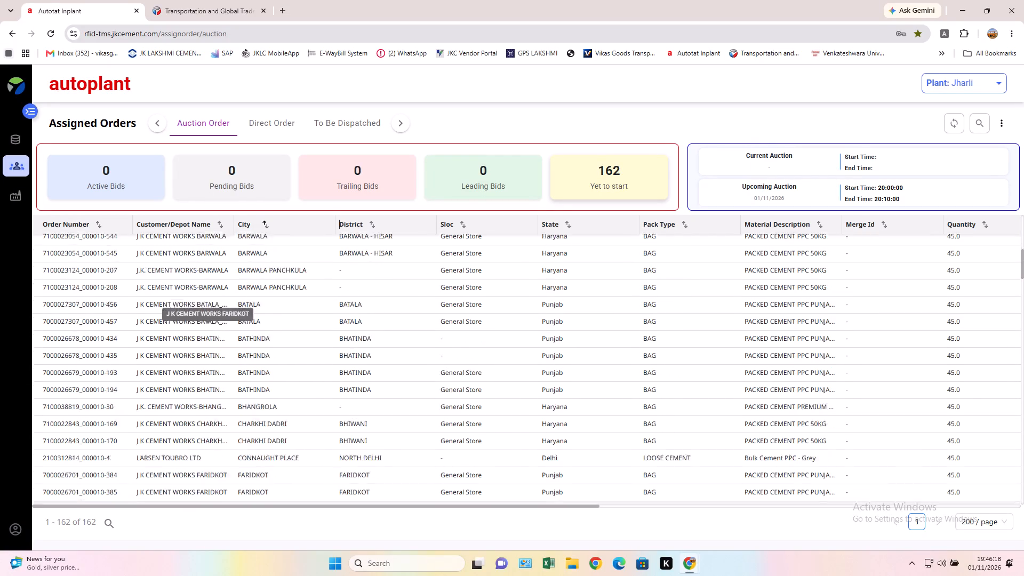
scroll(228, 292, "up", 2)
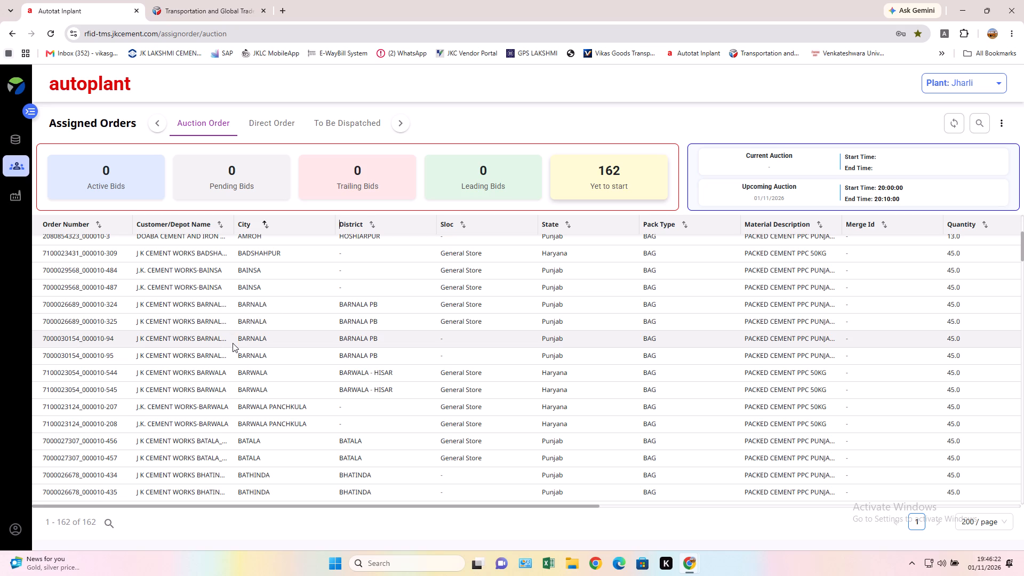
scroll(230, 292, "up", 2)
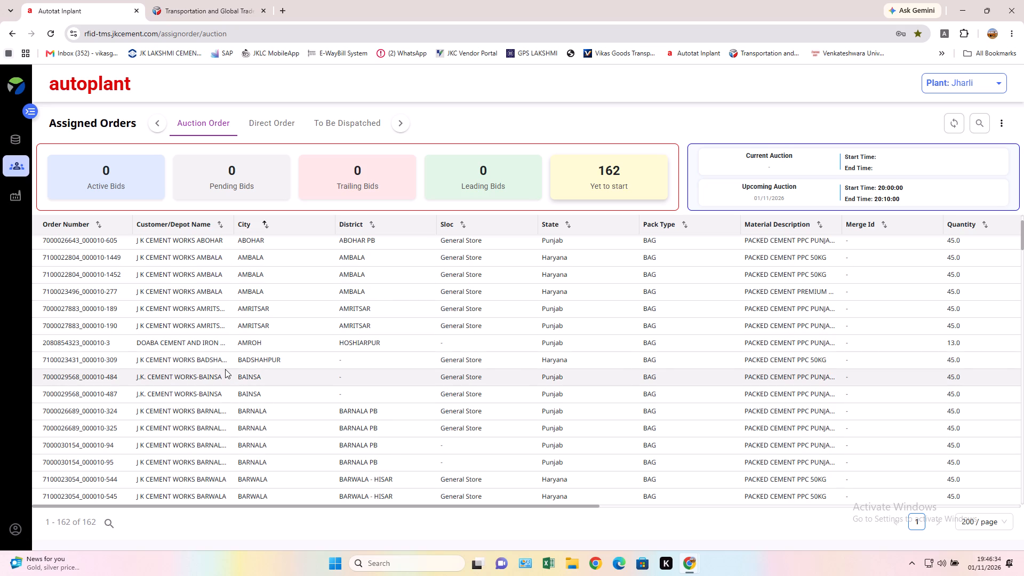
Examine the city-sorted auction orders again from Barnala through Faridkot and Ferozepur to Hisar, and return to the first Abohar orders.
scroll(238, 410, "down", 4)
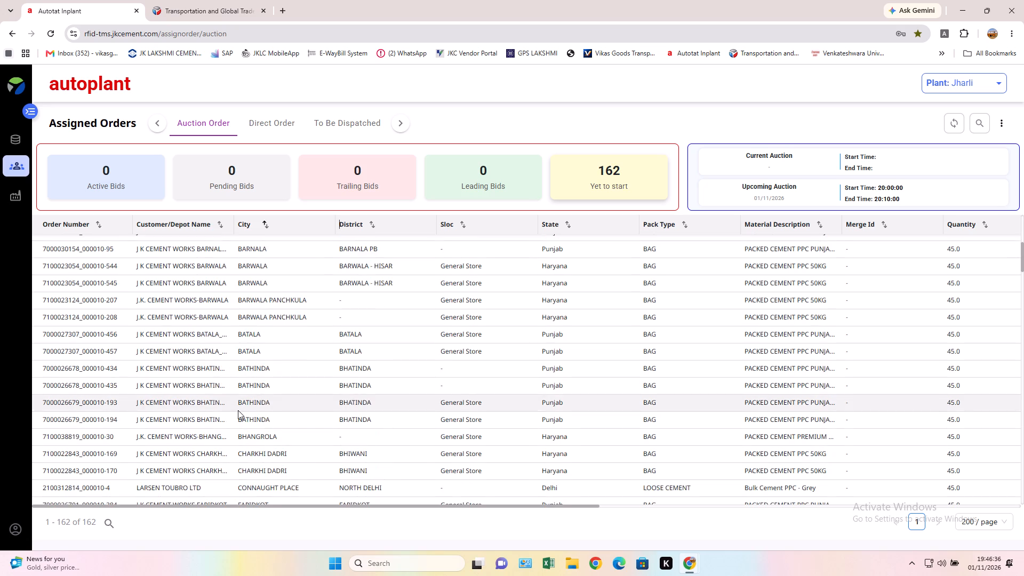
scroll(238, 410, "down", 3)
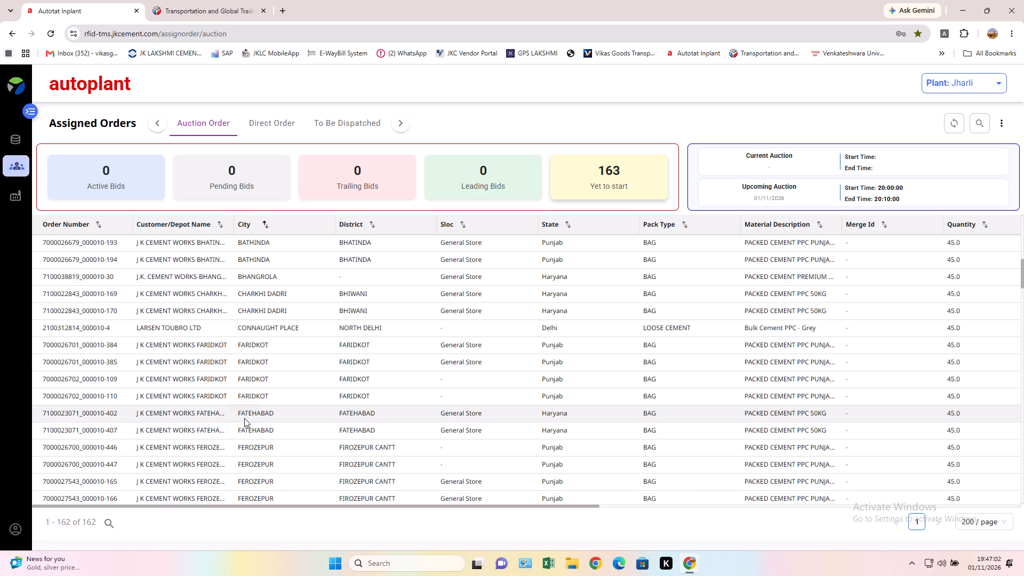
scroll(250, 423, "down", 2)
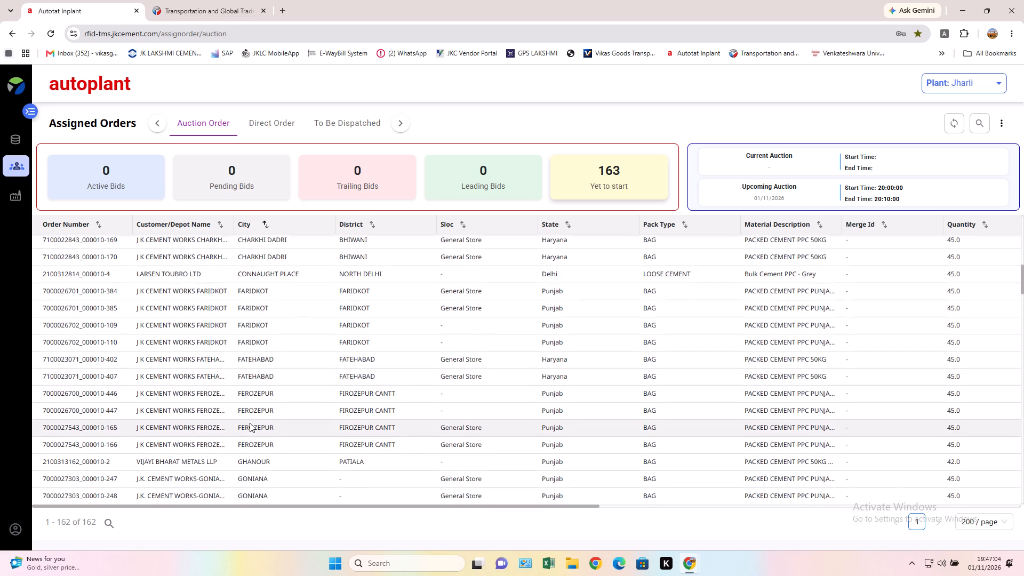
scroll(250, 423, "down", 1)
scroll(249, 399, "up", 1)
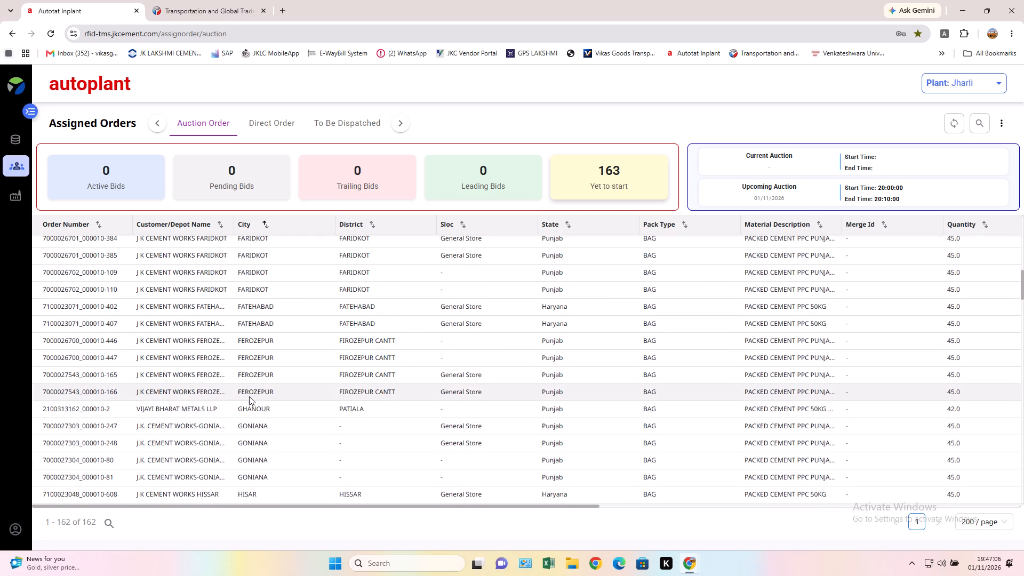
scroll(249, 393, "up", 15)
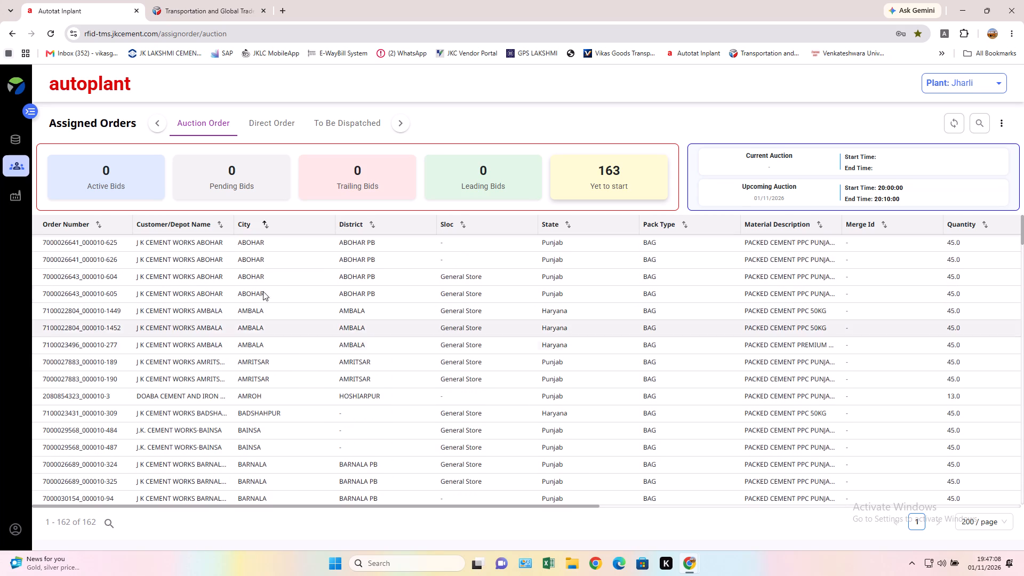
Sort the auction orders by City descending.
left_click(264, 226)
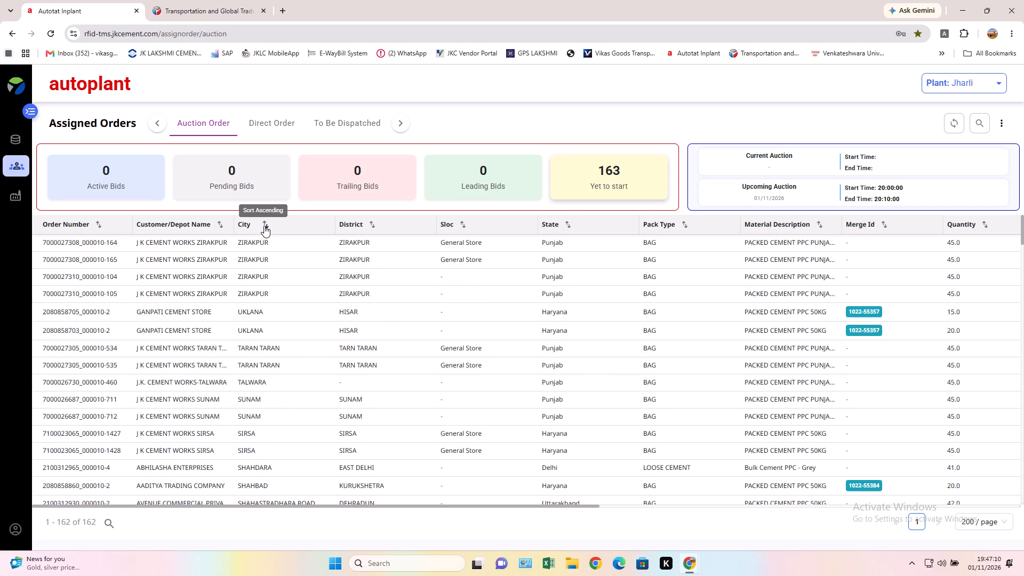
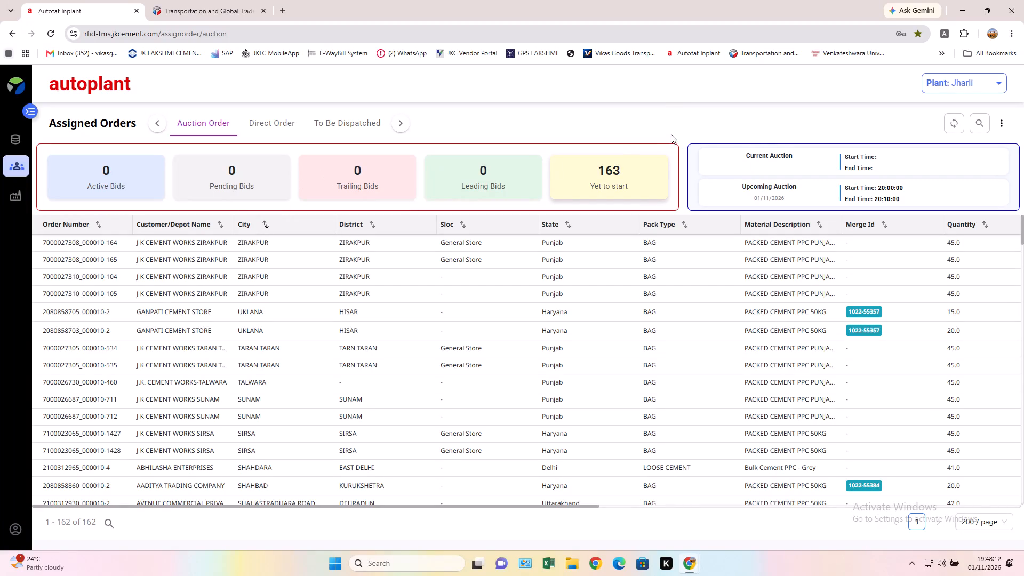
Reload the list of auction orders that are yet to start.
left_click(643, 172)
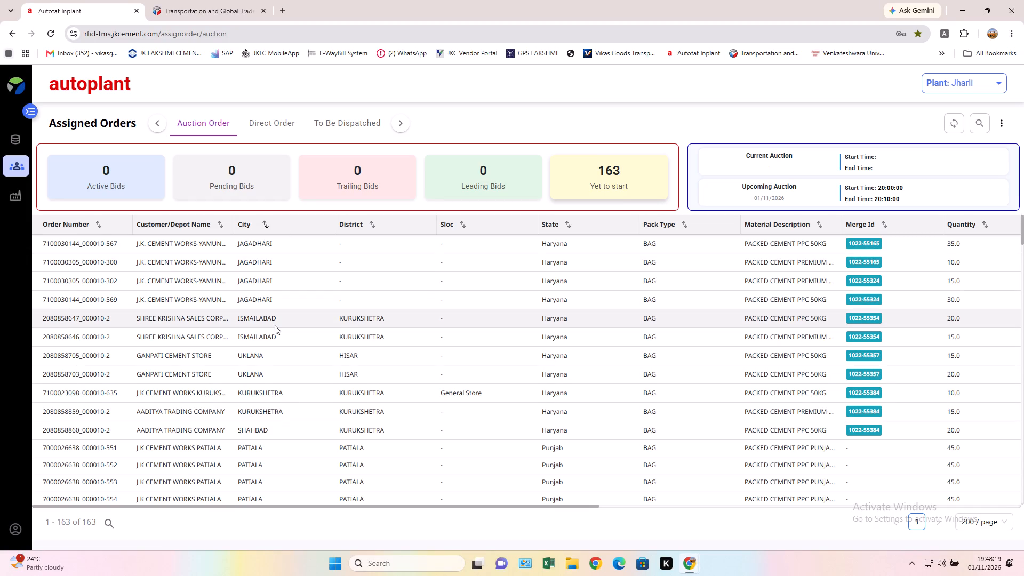
Examine the reloaded, unsorted auction orders from the merged Jagadhari loads to the Mansa depots, and return to the beginning.
scroll(275, 325, "up", 6)
scroll(275, 325, "down", 1)
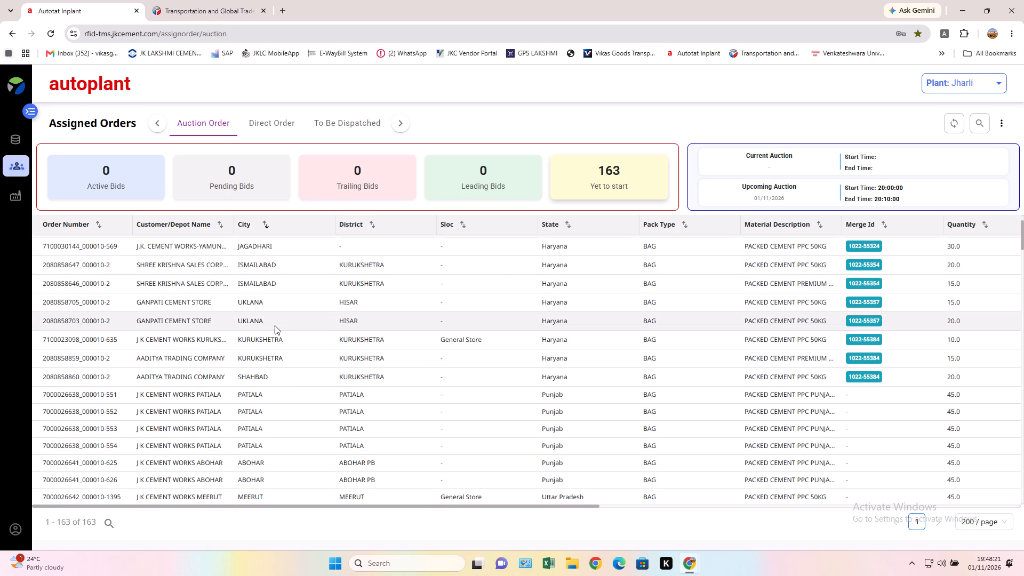
scroll(275, 325, "down", 8)
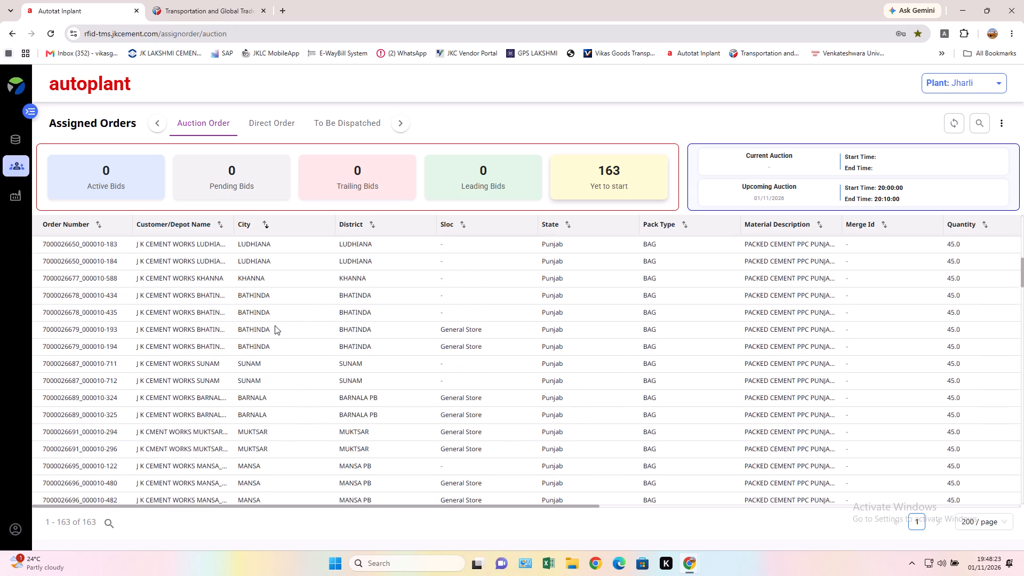
scroll(275, 325, "up", 5)
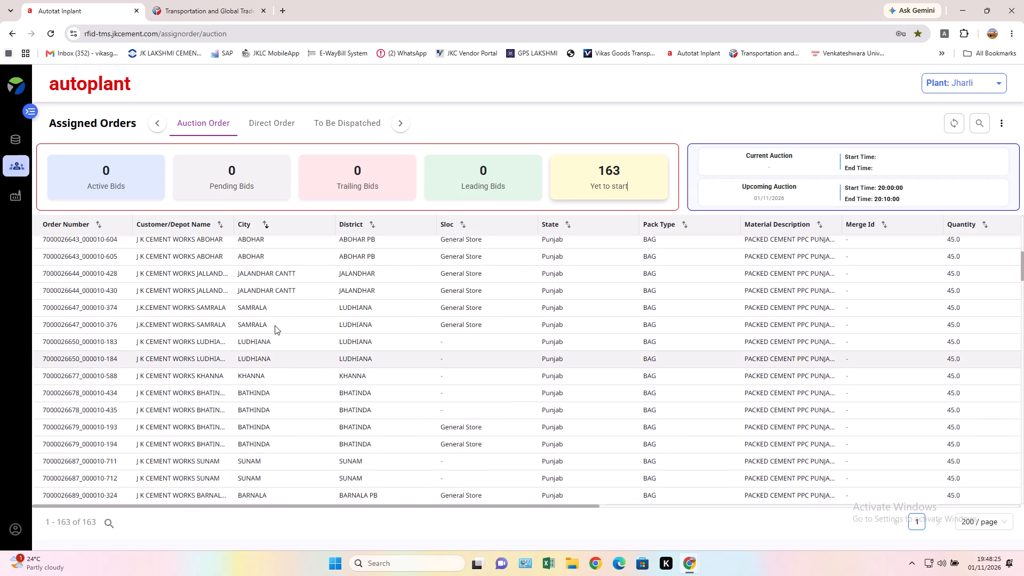
scroll(275, 325, "up", 9)
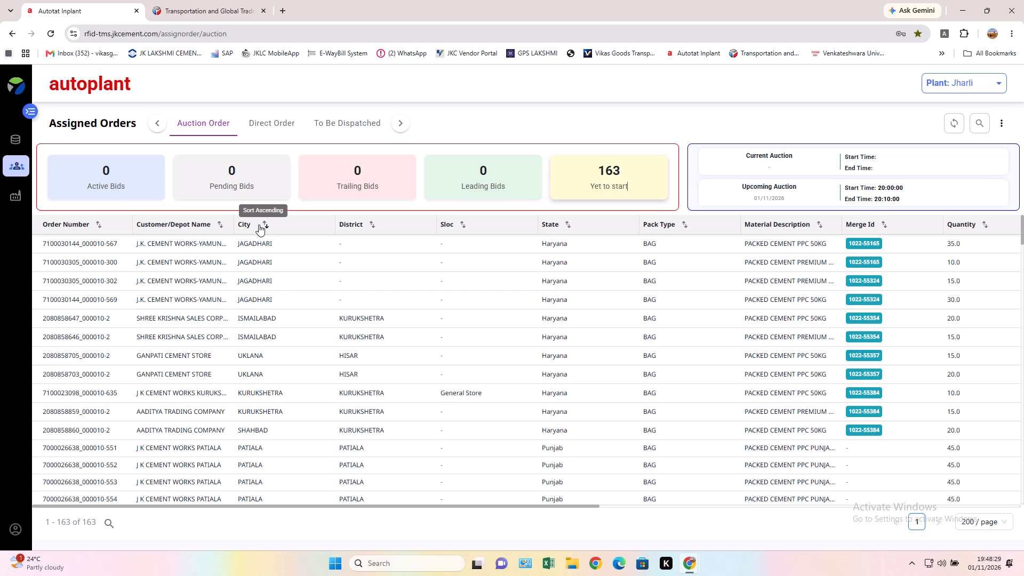
Sort the auction orders by City ascending.
left_click(266, 223)
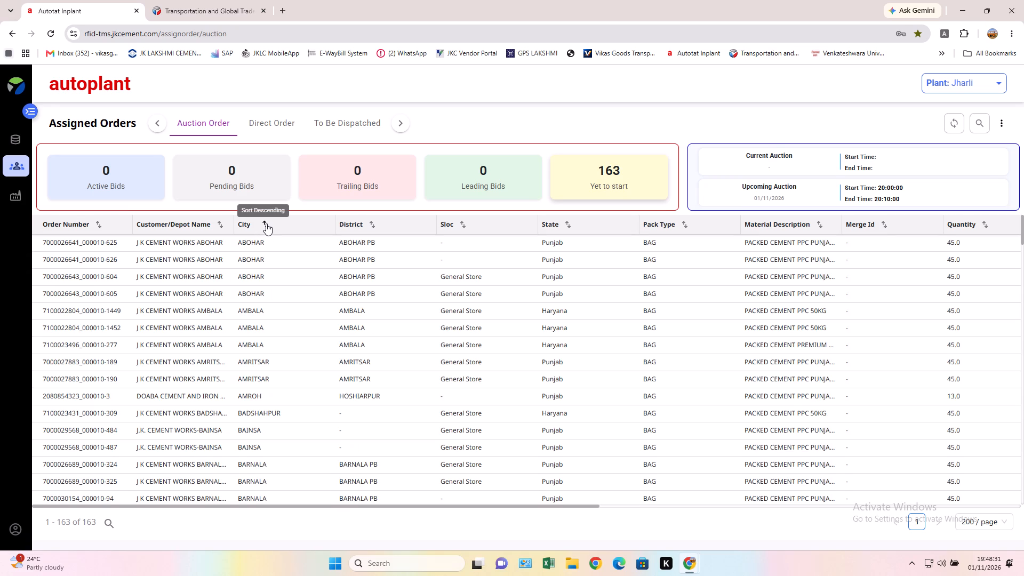
Examine the city-sorted auction orders from Abohar through Bathinda and Ferozepur to Jalandhar, checking customers, districts and quantities.
scroll(257, 362, "down", 1)
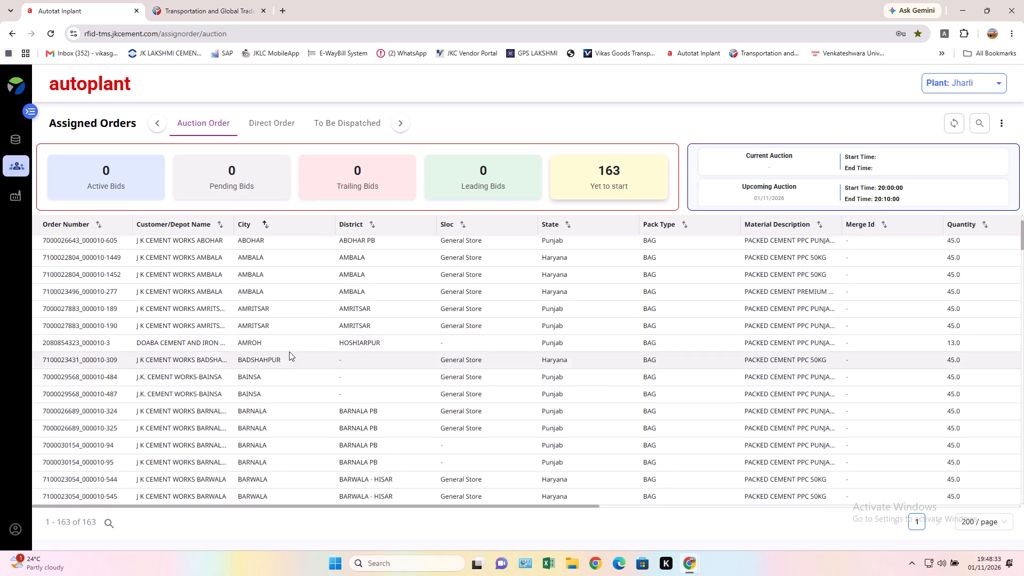
scroll(286, 345, "down", 1)
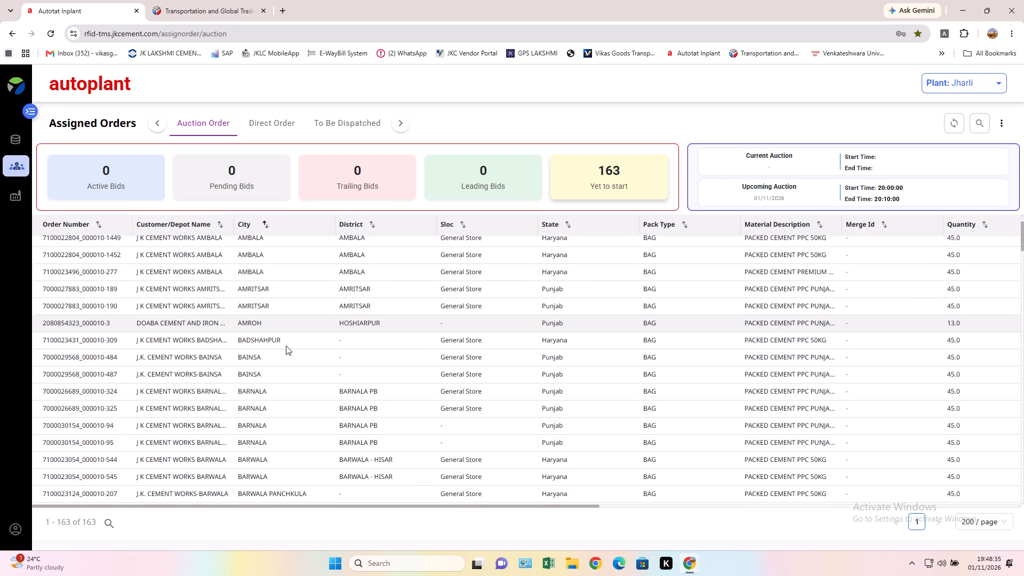
scroll(286, 347, "down", 4)
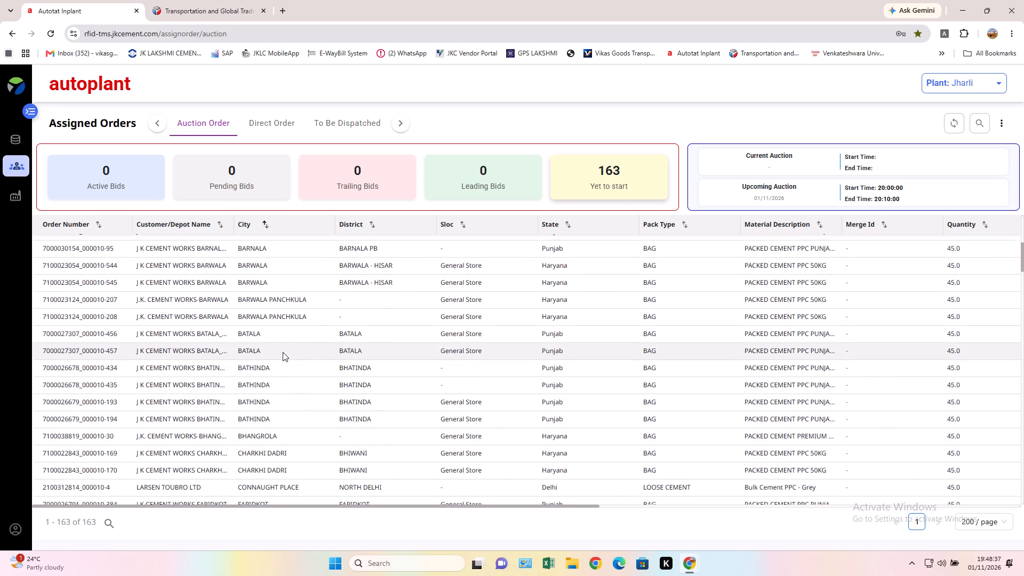
scroll(283, 352, "down", 2)
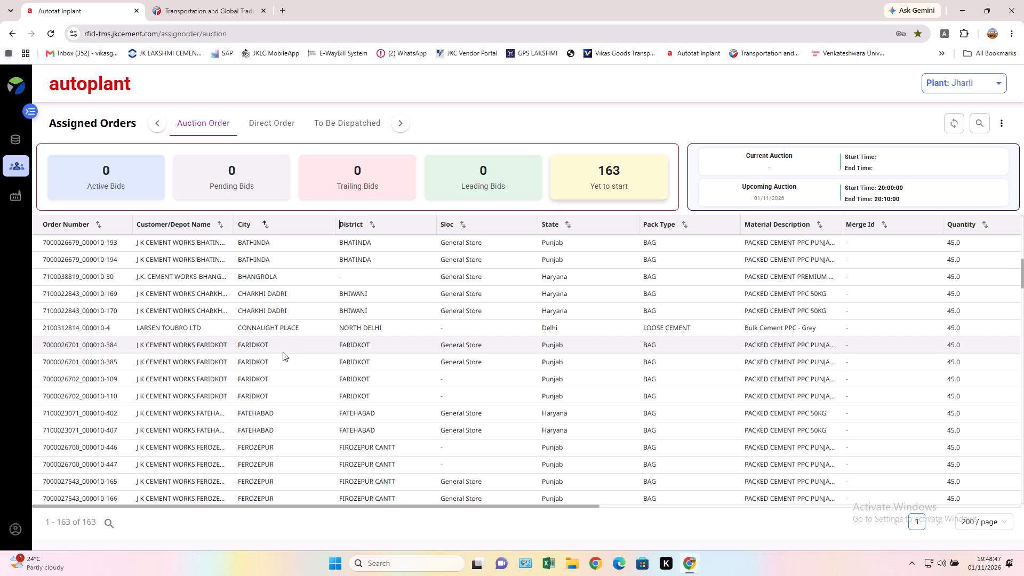
scroll(253, 437, "down", 7)
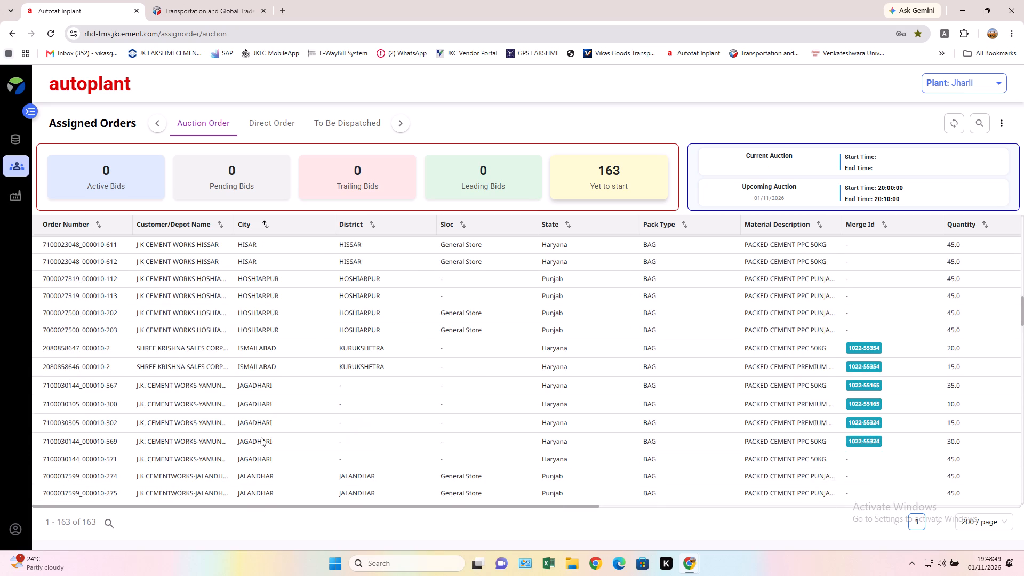
Examine the remaining city-sorted auction orders from Kaithal through Narwana, Rajpura and Samrala to Uklana.
scroll(282, 430, "down", 8)
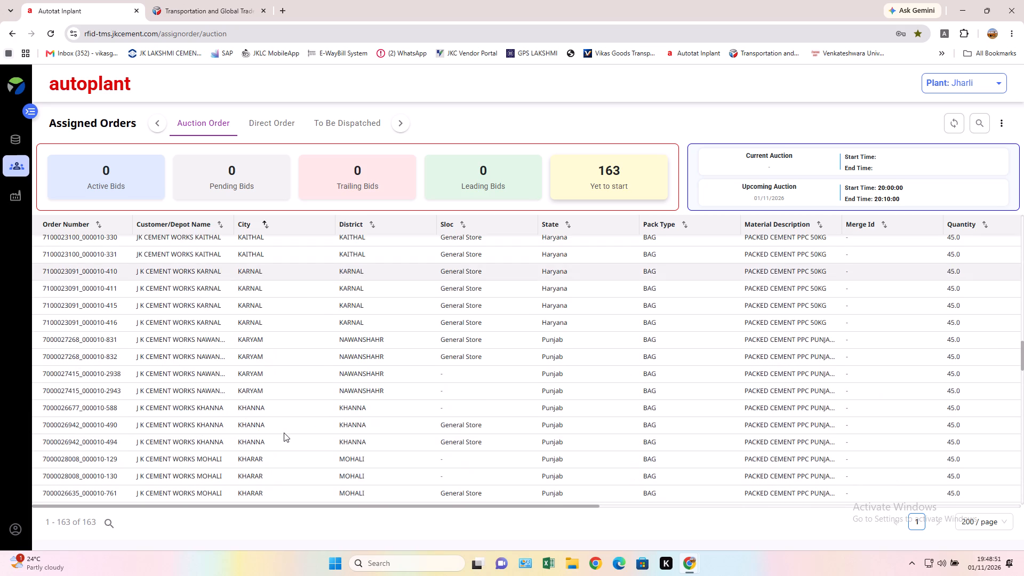
scroll(284, 434, "down", 13)
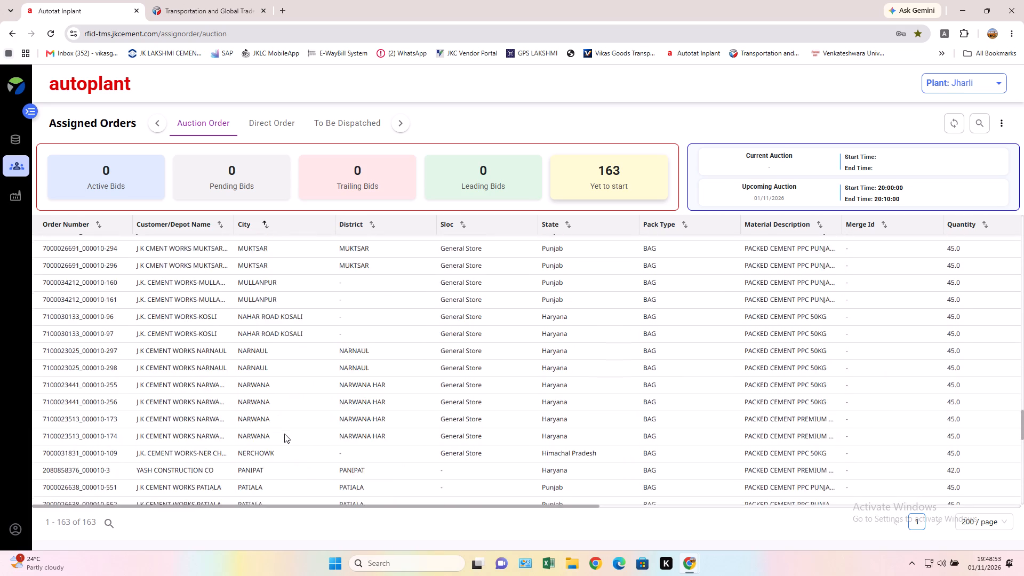
scroll(284, 434, "down", 6)
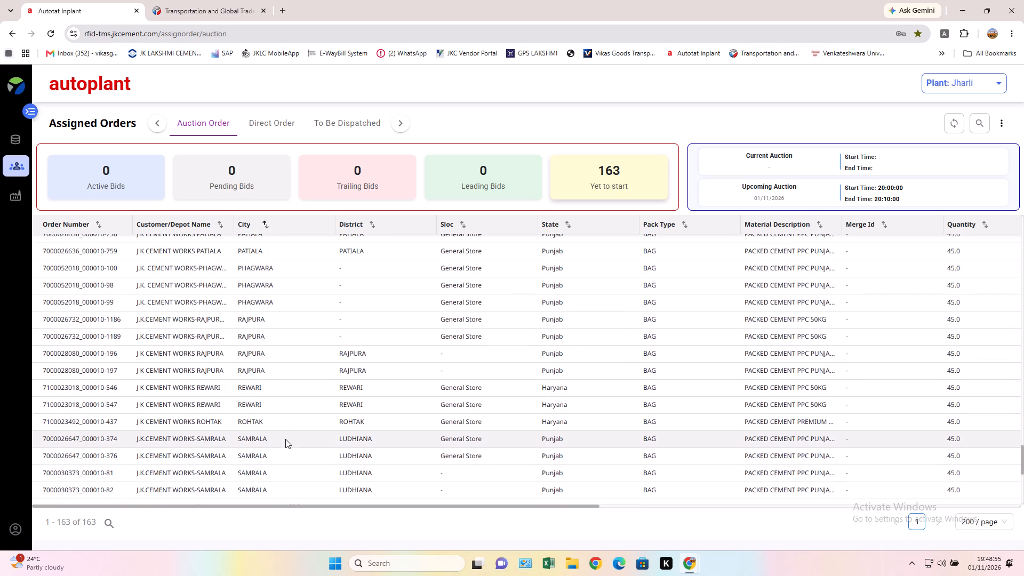
scroll(285, 439, "down", 2)
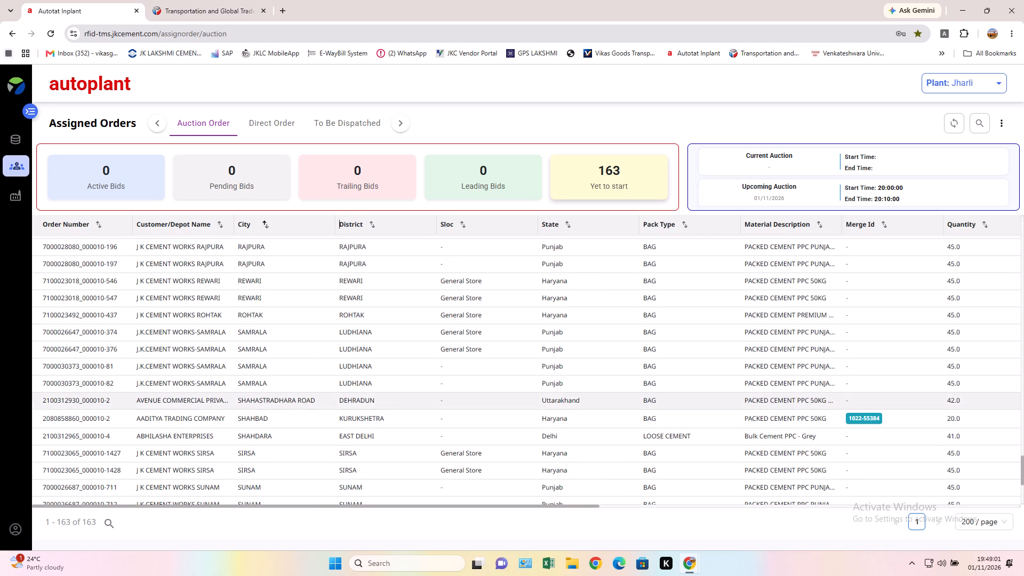
scroll(302, 433, "down", 1)
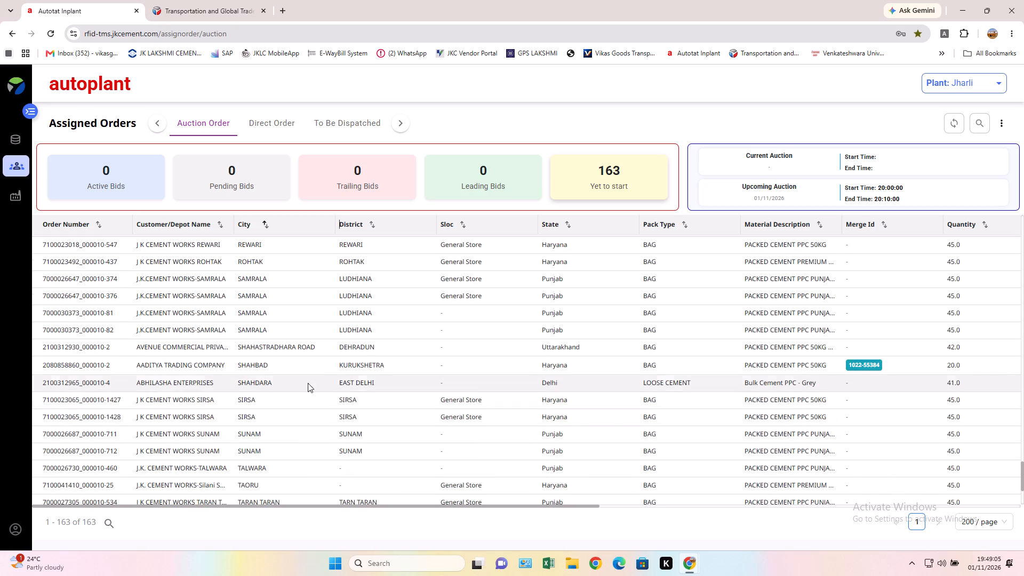
scroll(309, 452, "down", 1)
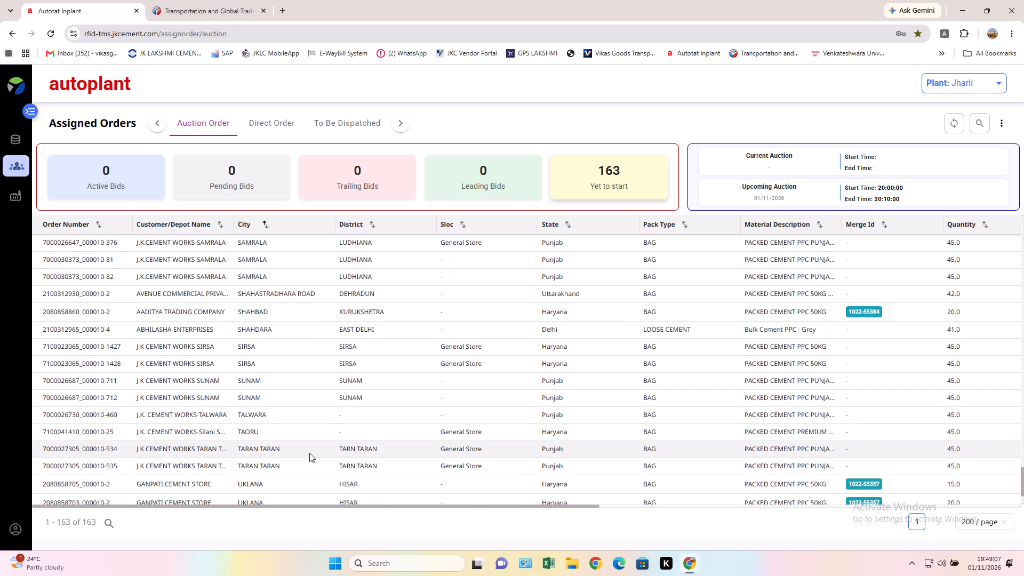
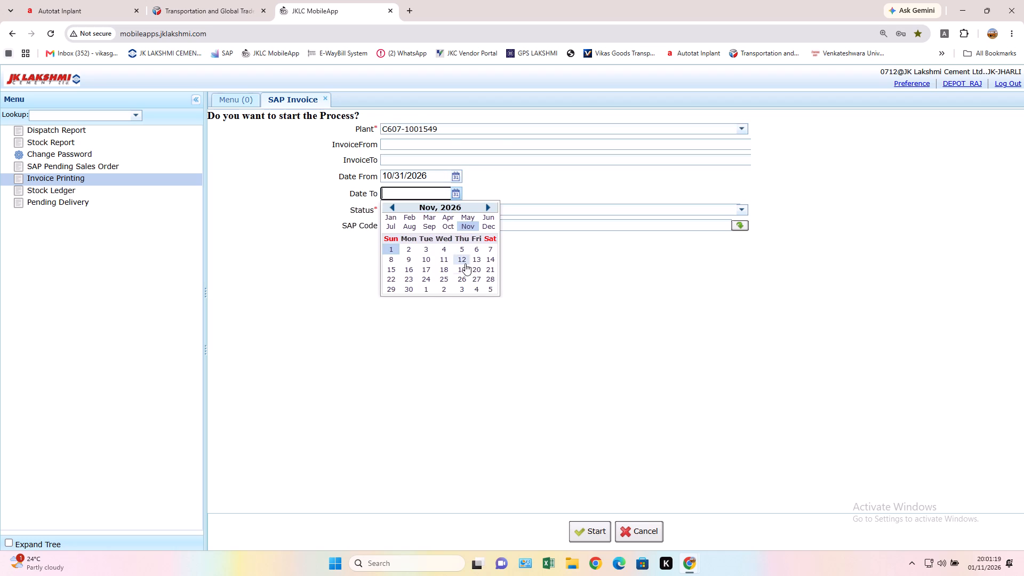
left_click(480, 228)
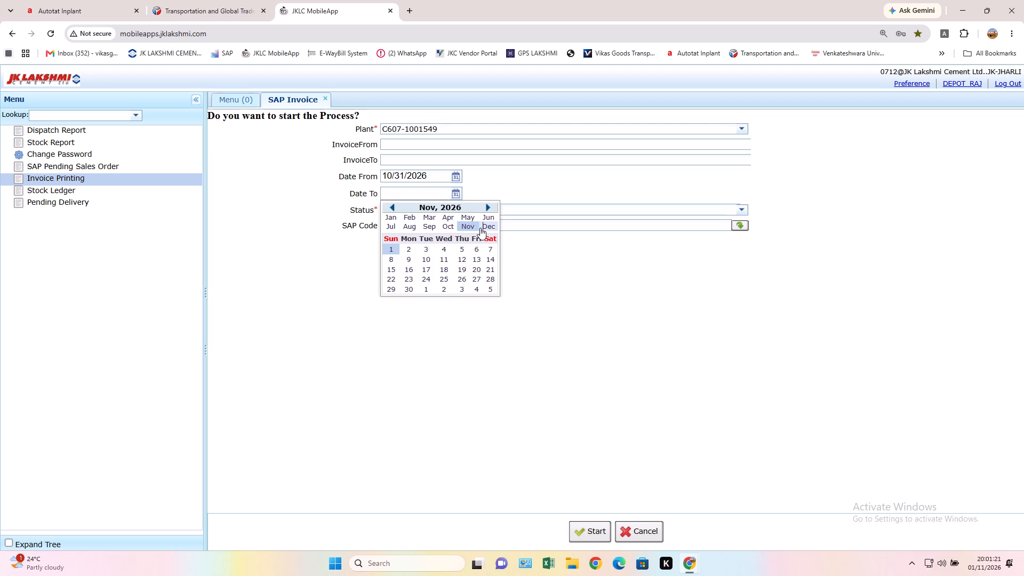
left_click(465, 227)
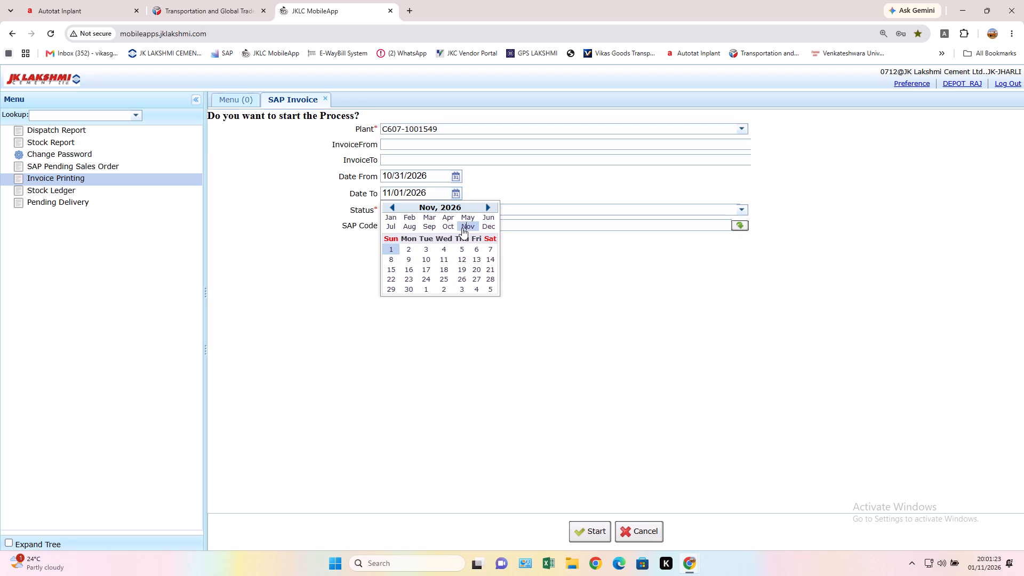
left_click(453, 229)
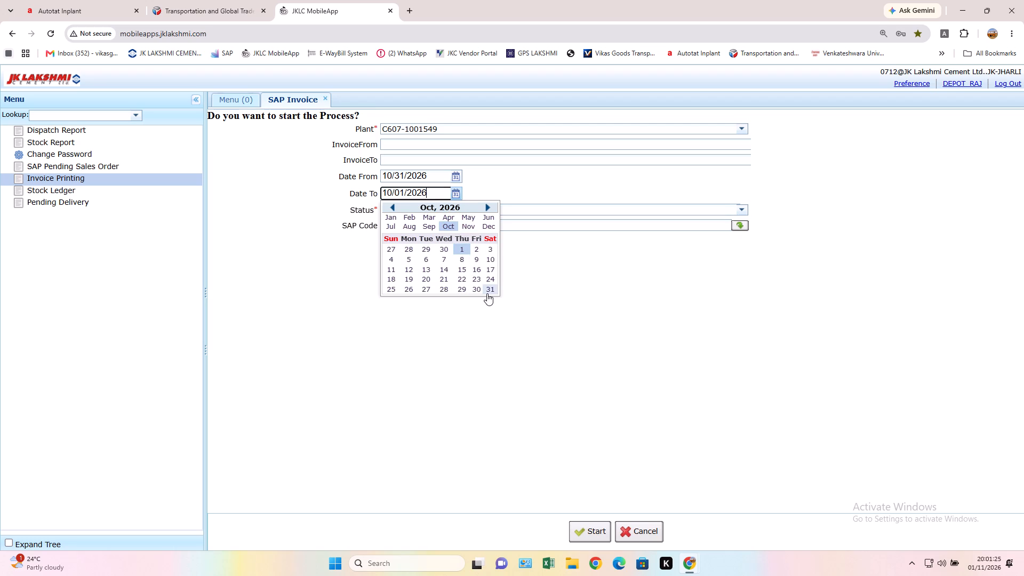
left_click(488, 290)
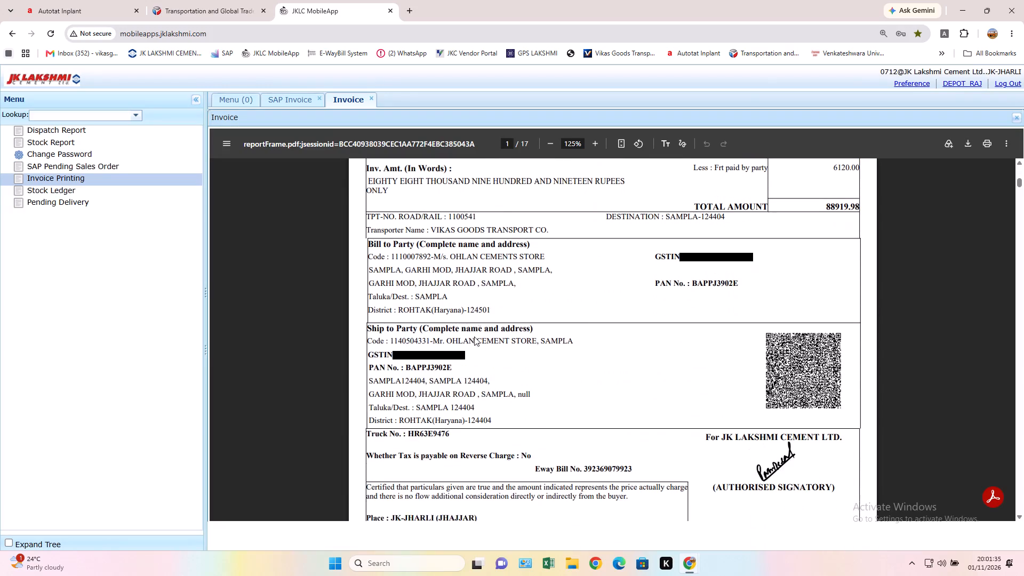
scroll(474, 337, "down", 13)
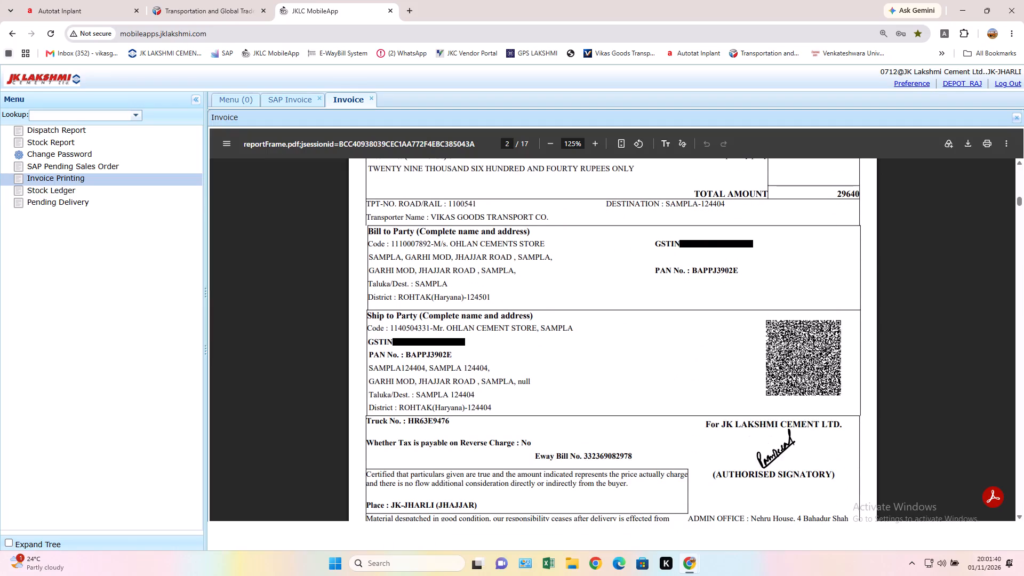
key("ctrl+f")
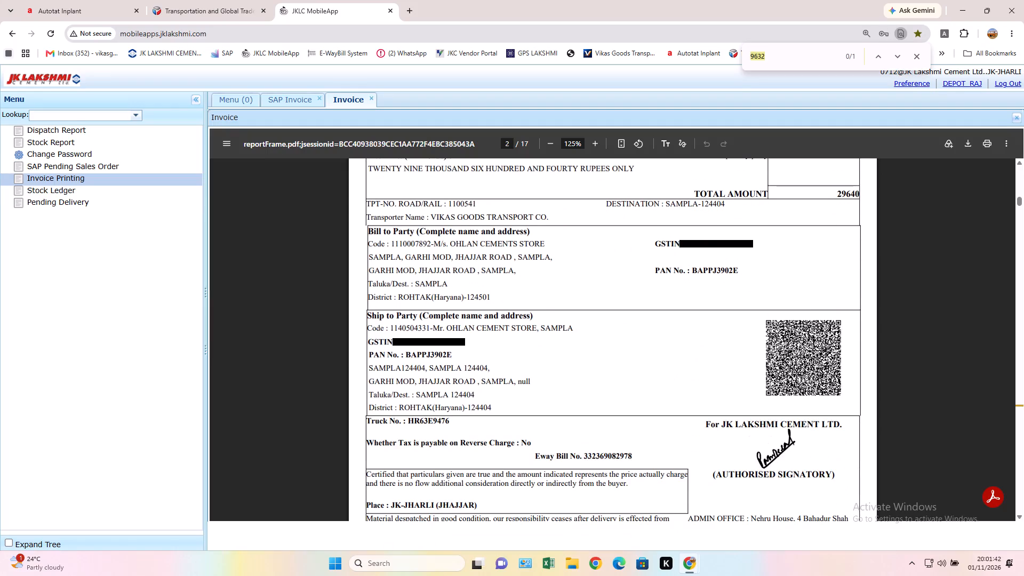
type("GOPI ENTE")
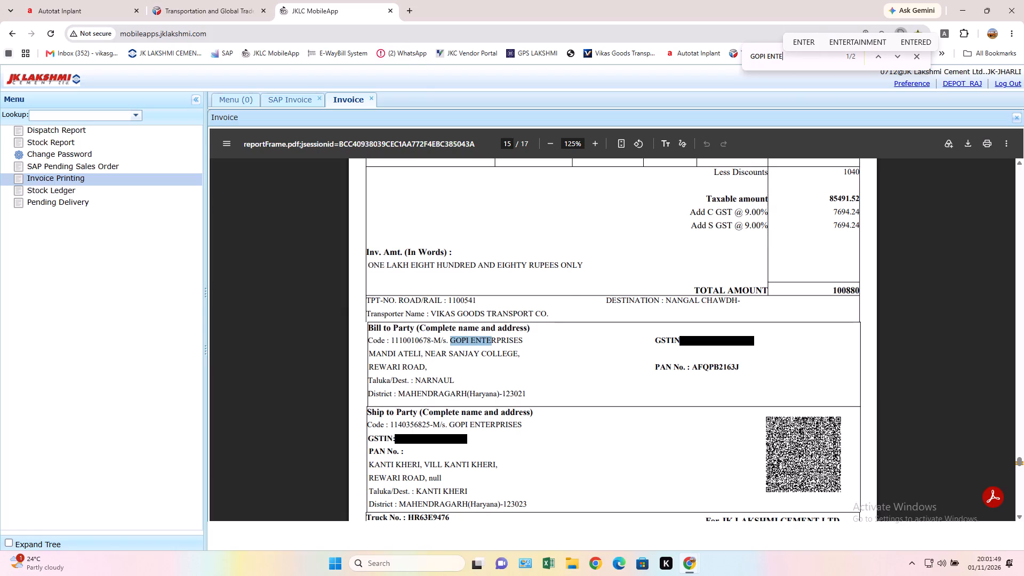
Print only page 15, the Gopi Enterprises invoice, on the Canon LBP2900 printer.
right_click(587, 287)
scroll(587, 286, "up", 3)
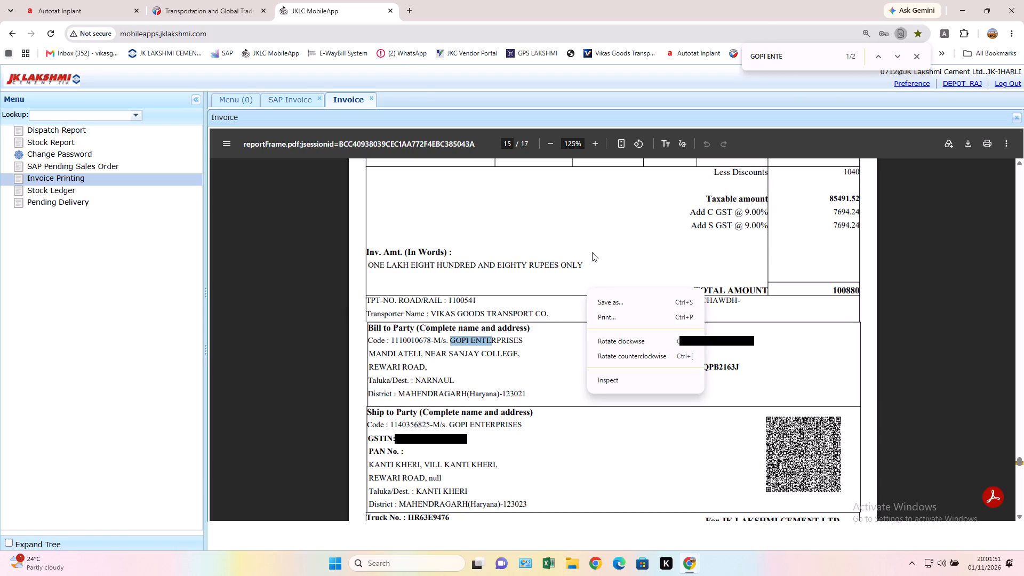
left_click(617, 311)
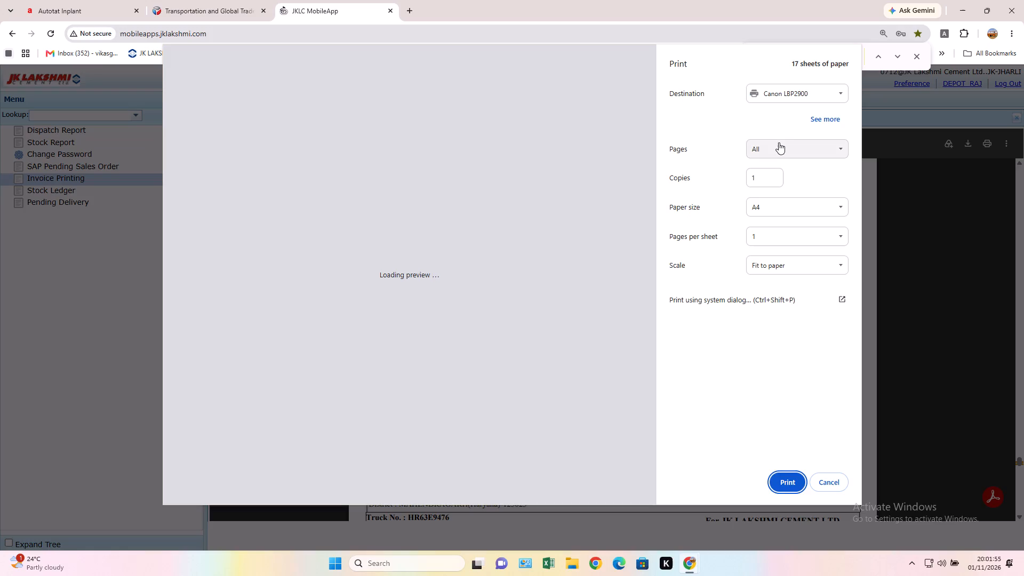
left_click(782, 94)
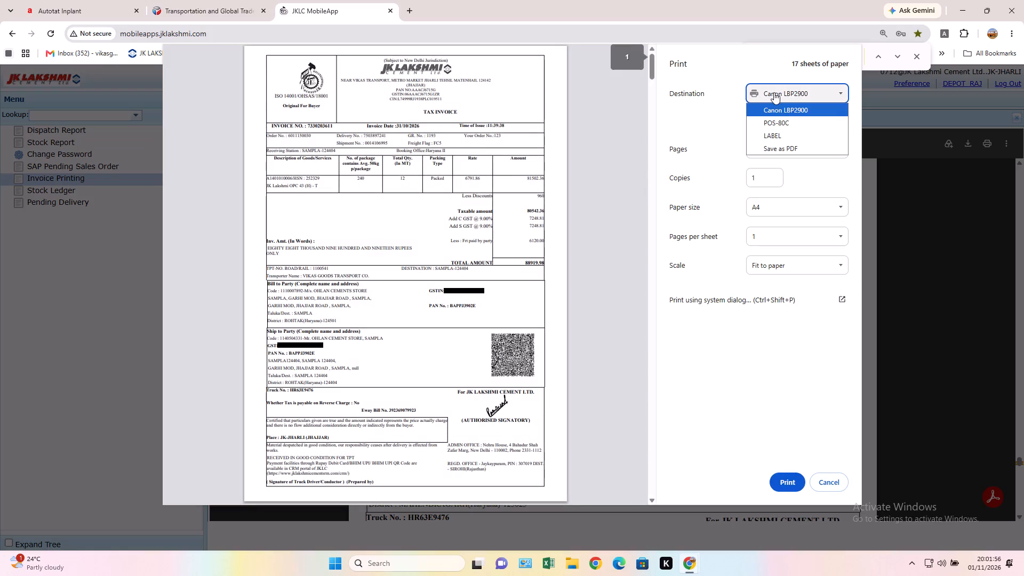
left_click(782, 110)
left_click(778, 151)
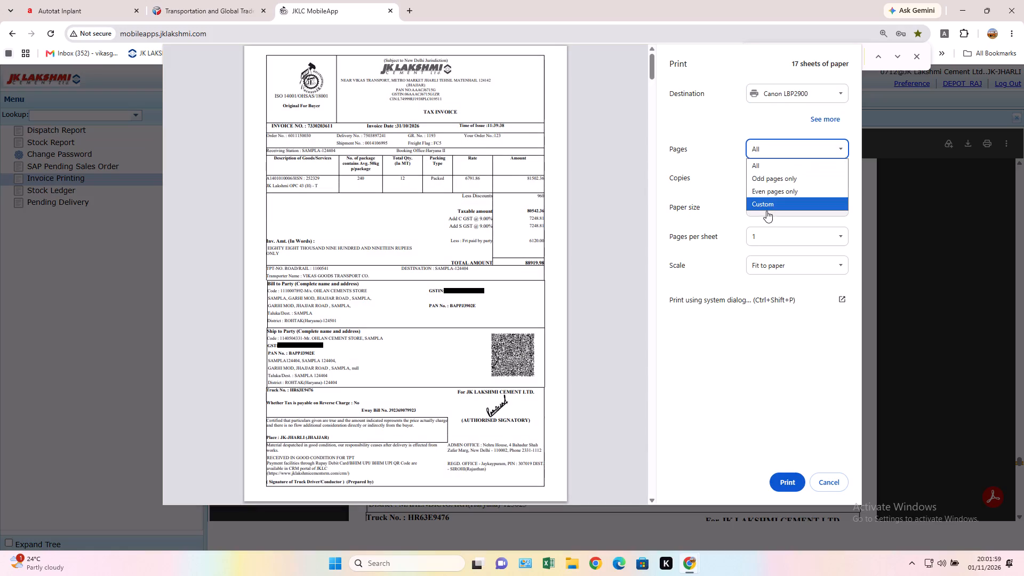
left_click(766, 206)
type("15")
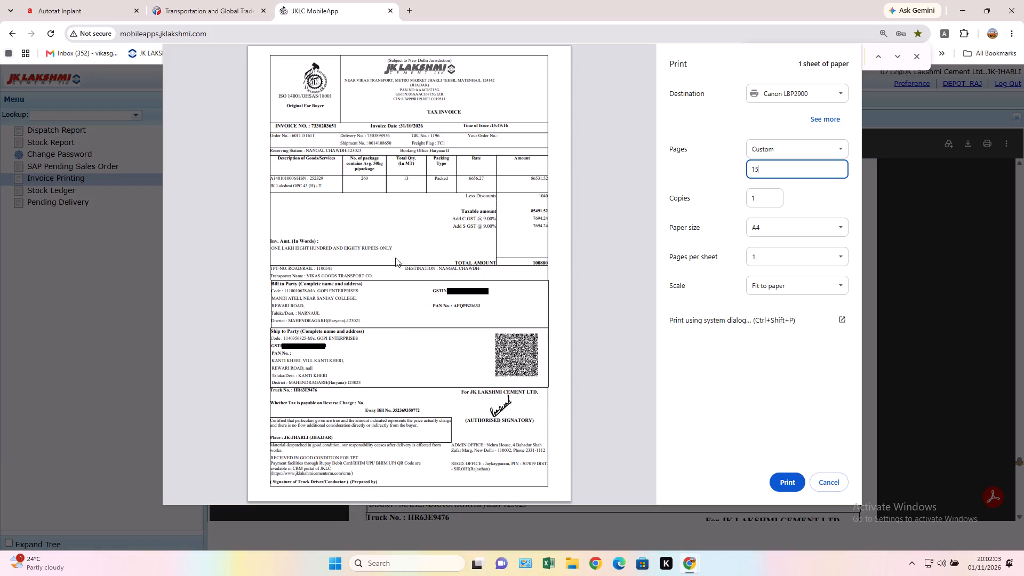
scroll(404, 316, "down", 3)
left_click(785, 482)
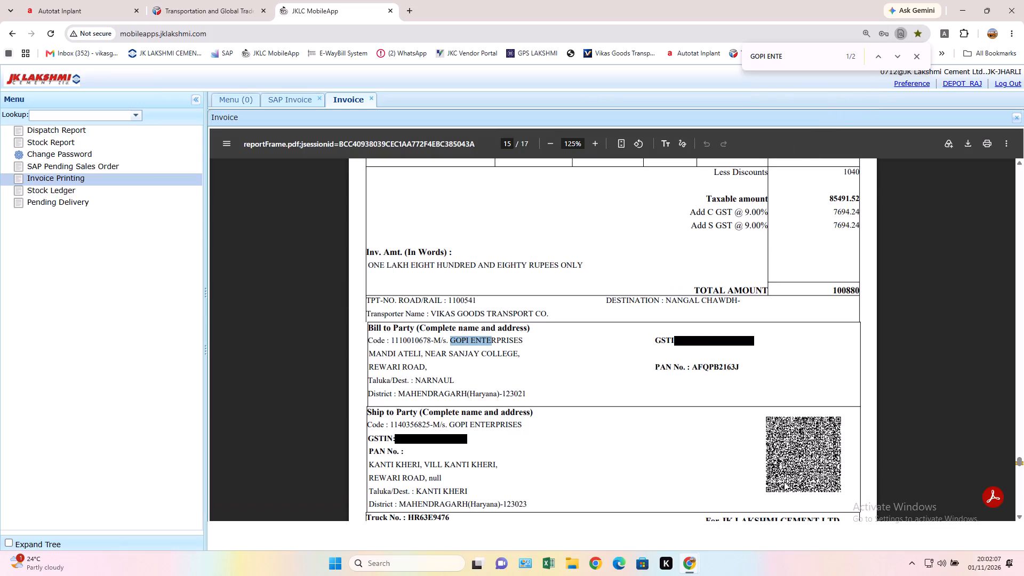
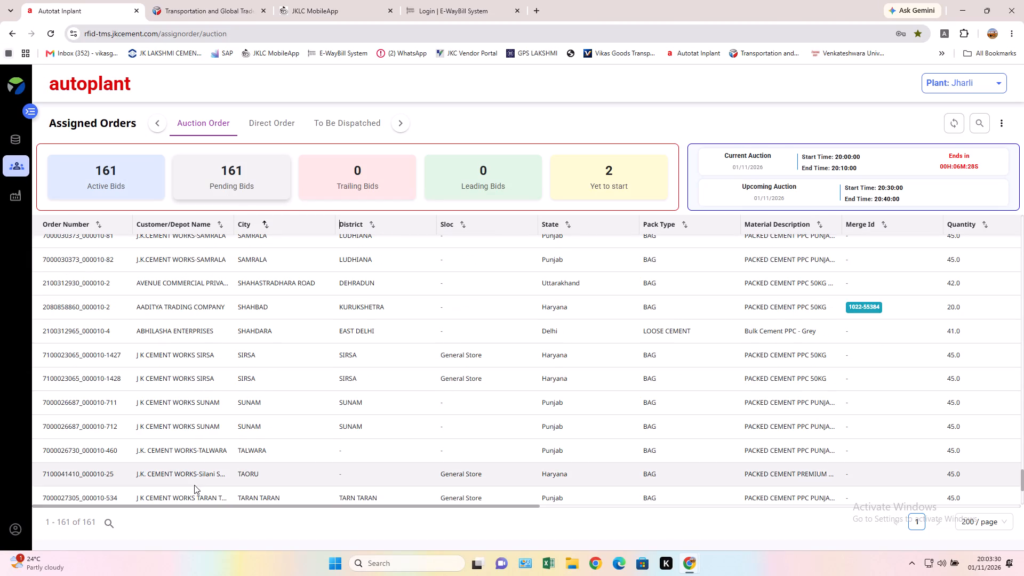
left_click_drag(215, 506, 439, 540)
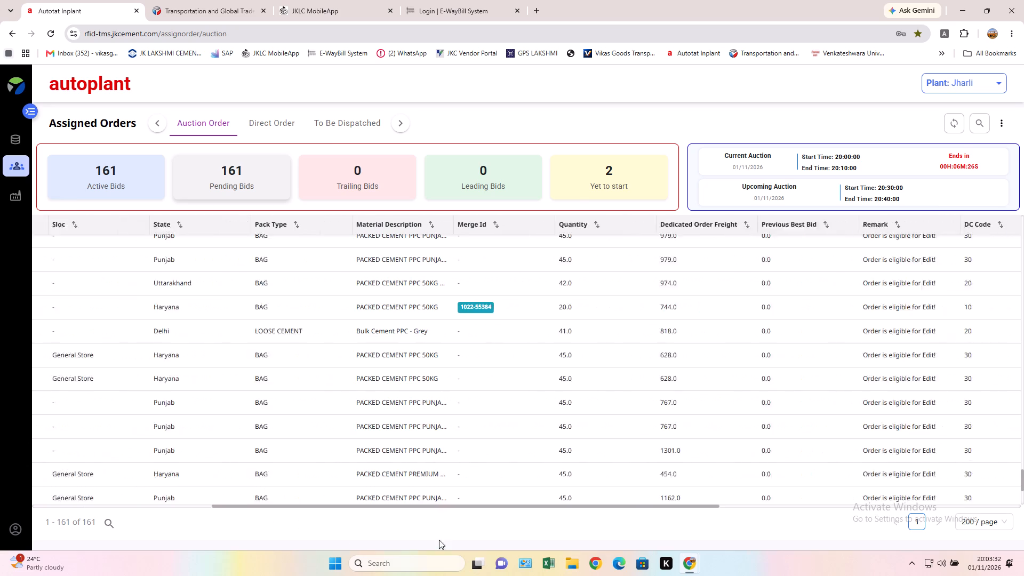
left_click_drag(439, 540, 643, 551)
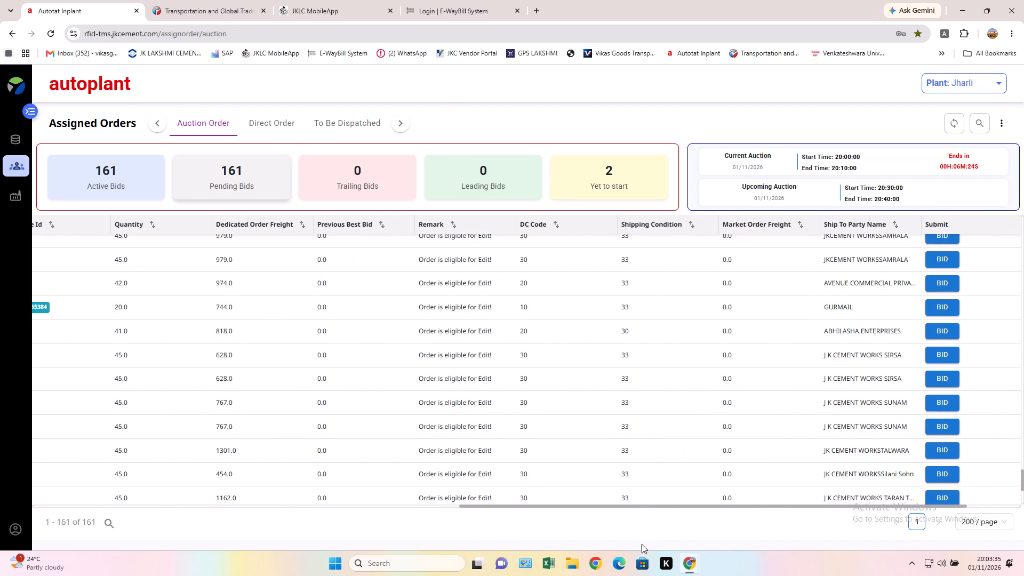
left_click(939, 473)
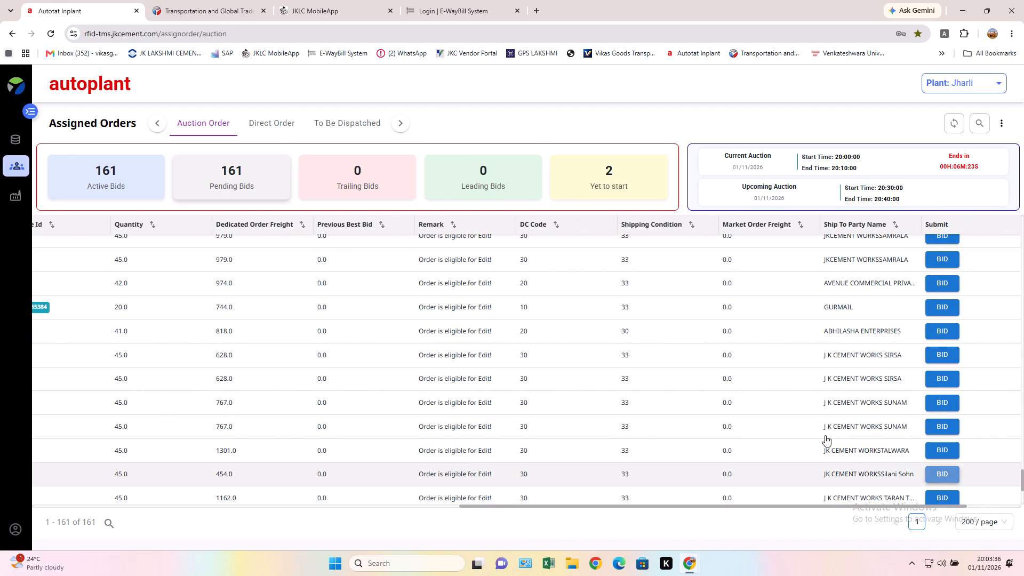
left_click(638, 325)
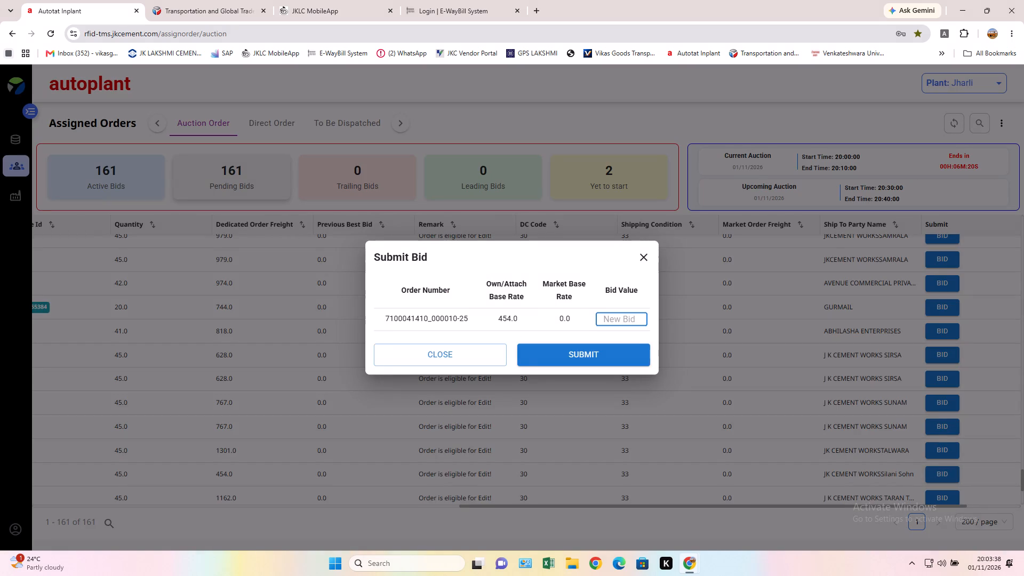
type("454")
left_click(611, 355)
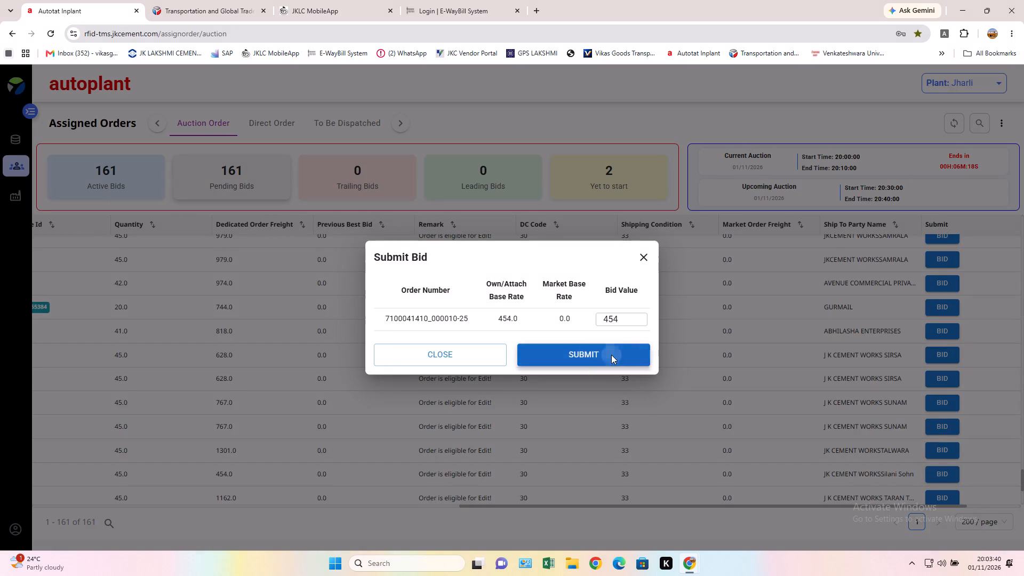
left_click(633, 315)
key("BackSpace")
key("2")
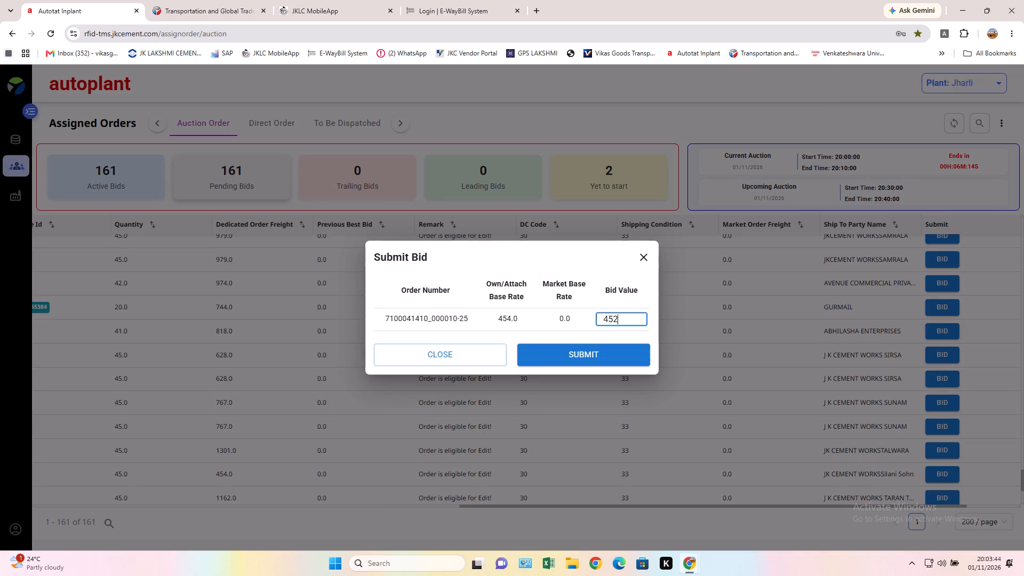
left_click(628, 355)
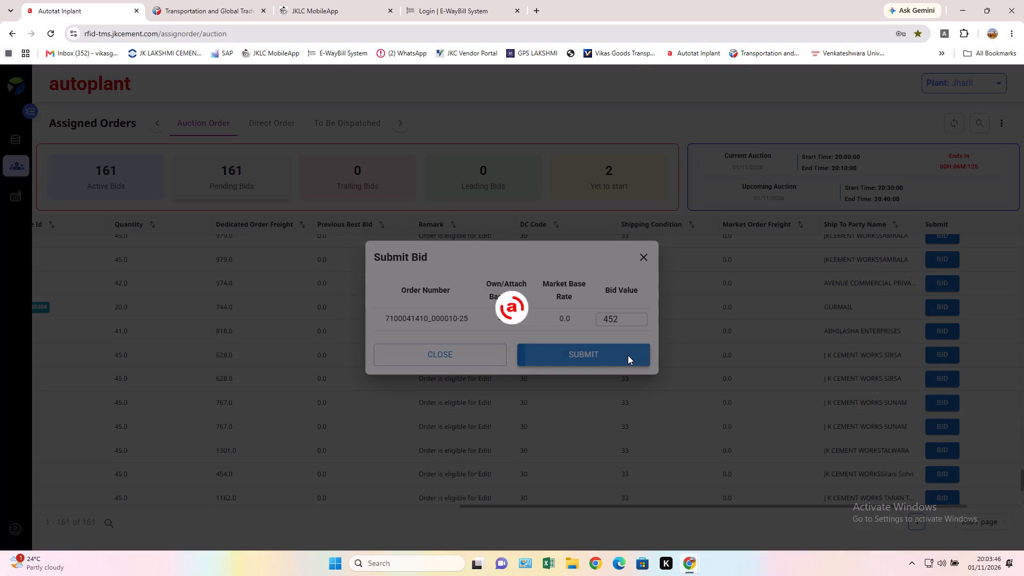
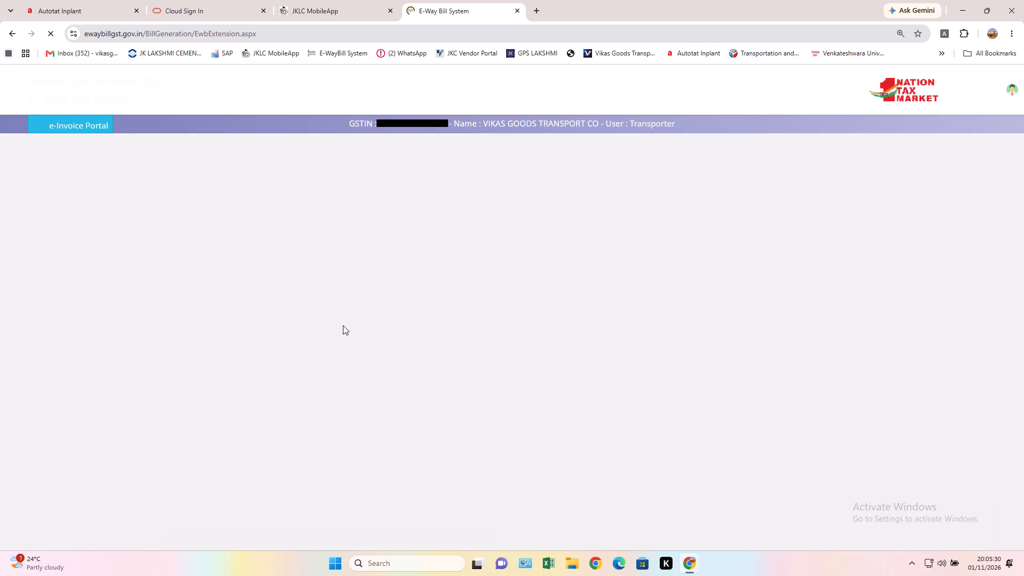
scroll(276, 350, "down", 3)
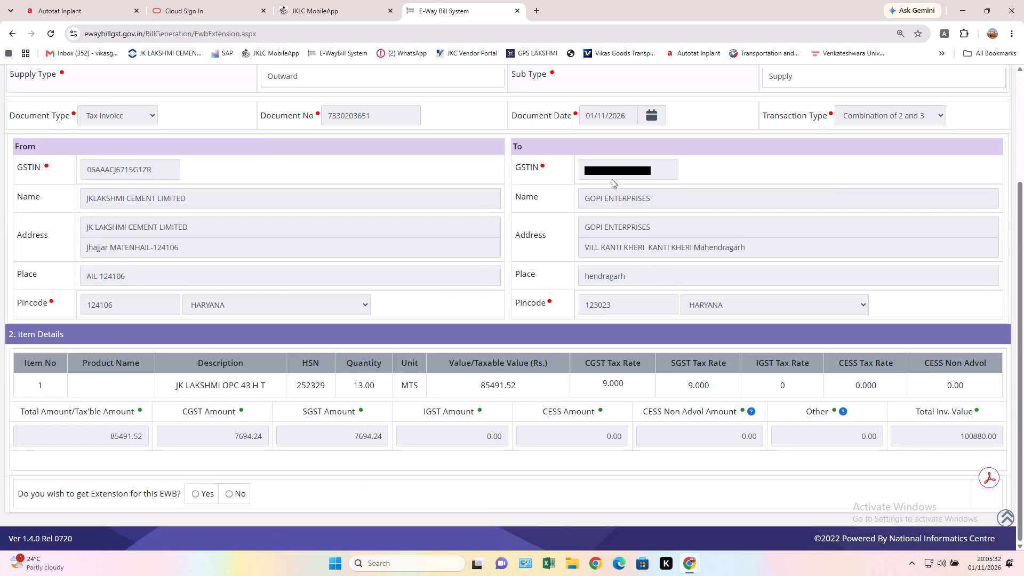
scroll(620, 162, "up", 3)
scroll(640, 197, "down", 5)
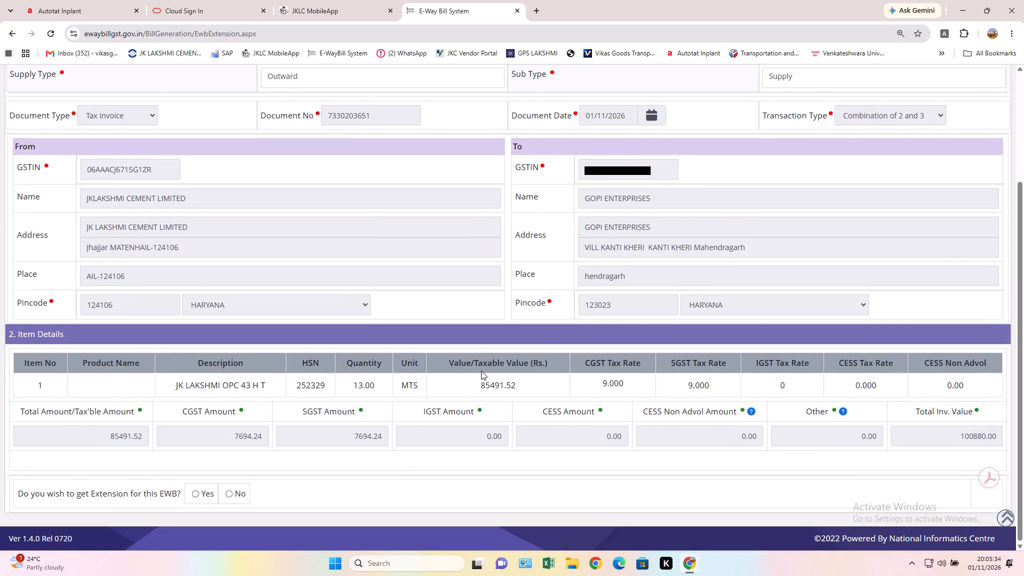
scroll(436, 374, "down", 1)
left_click(195, 494)
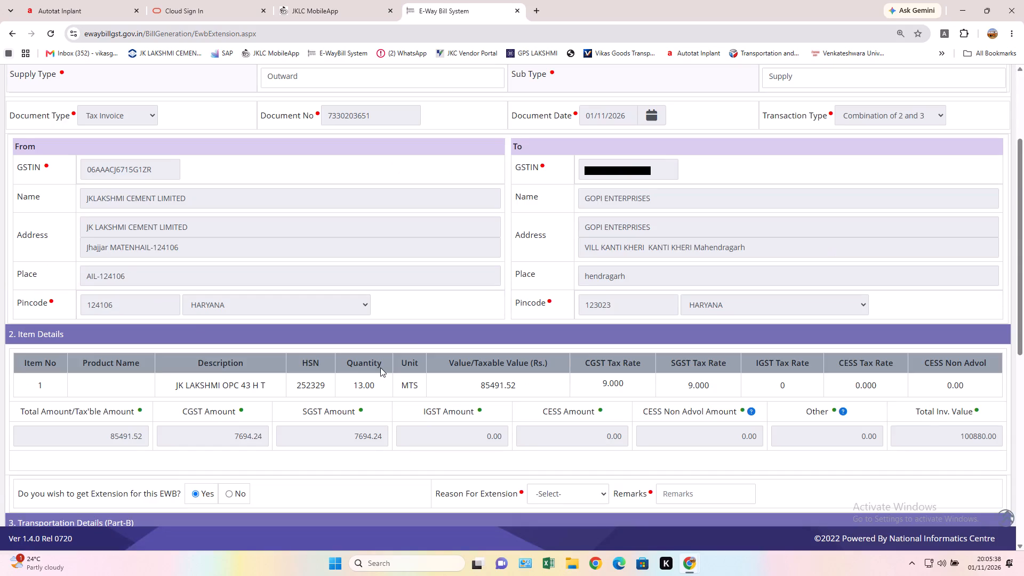
Set the reason for extension to law & Order and enter BREAKDOWN as the remarks.
scroll(577, 271, "down", 4)
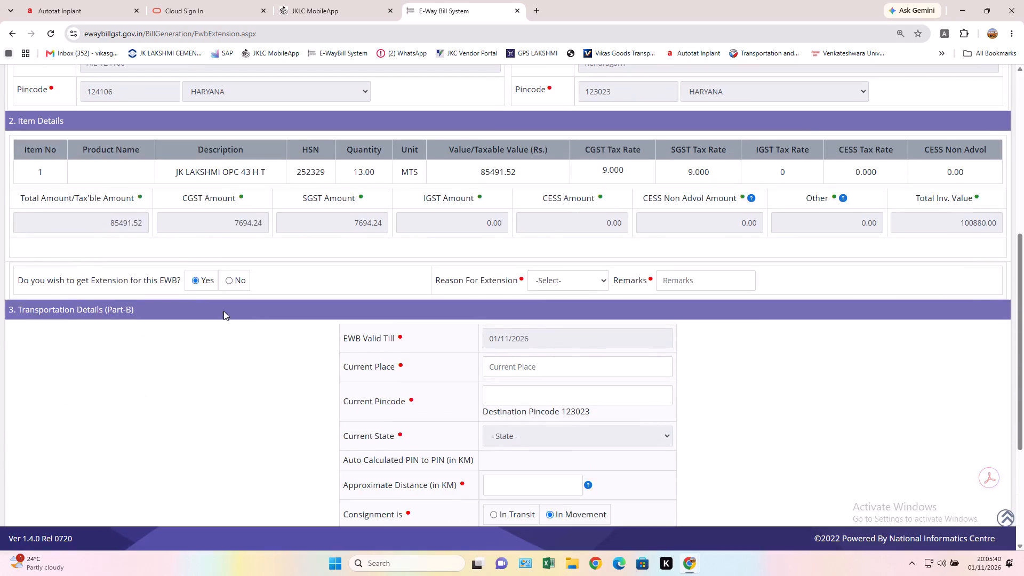
left_click(571, 280)
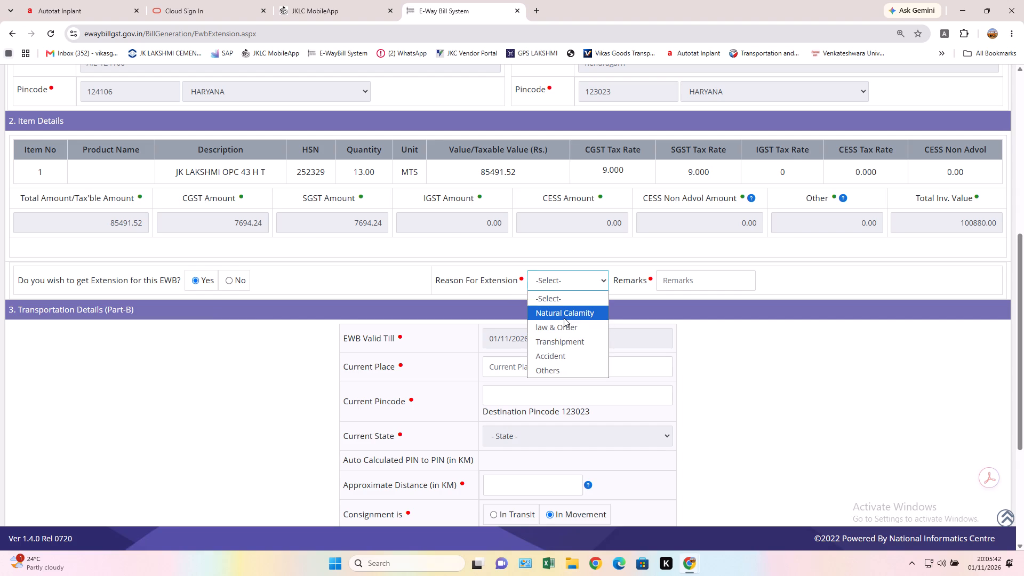
left_click(562, 332)
left_click(675, 285)
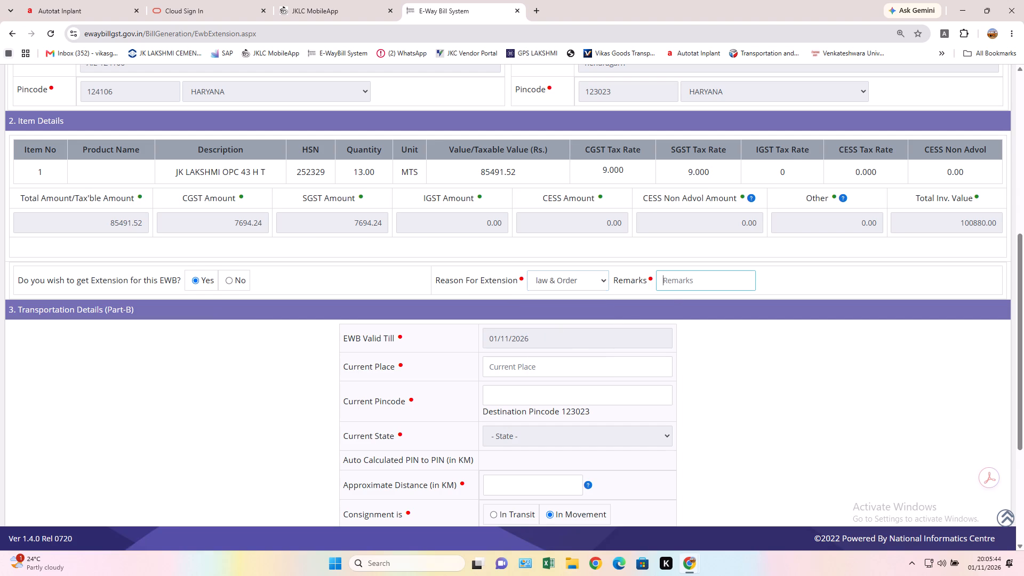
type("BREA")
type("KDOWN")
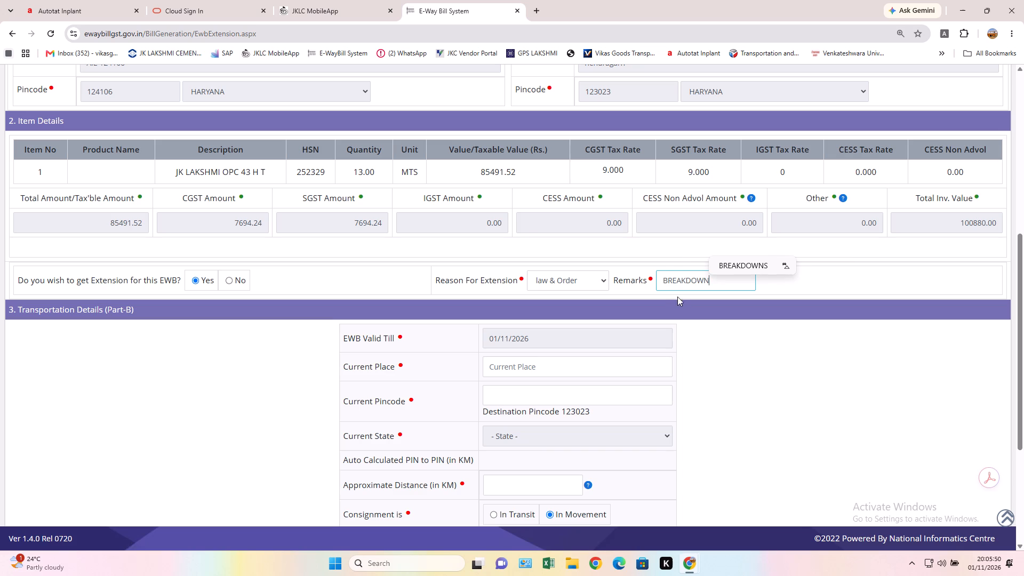
Enter JHARLI as the current place and 124106 as the current pincode in the transportation details.
left_click(564, 362)
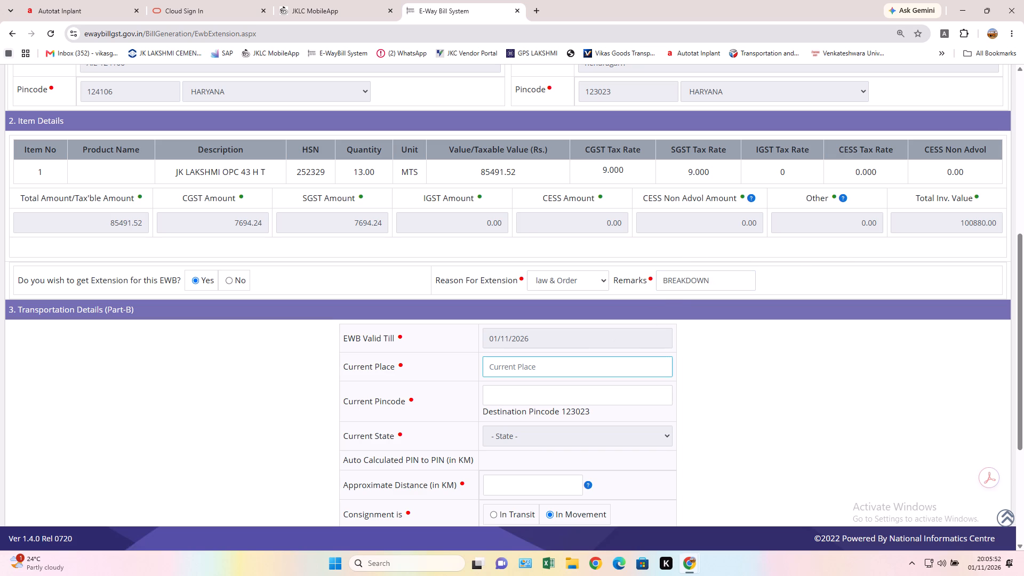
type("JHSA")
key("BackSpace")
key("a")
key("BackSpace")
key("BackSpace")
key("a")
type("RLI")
left_click(552, 386)
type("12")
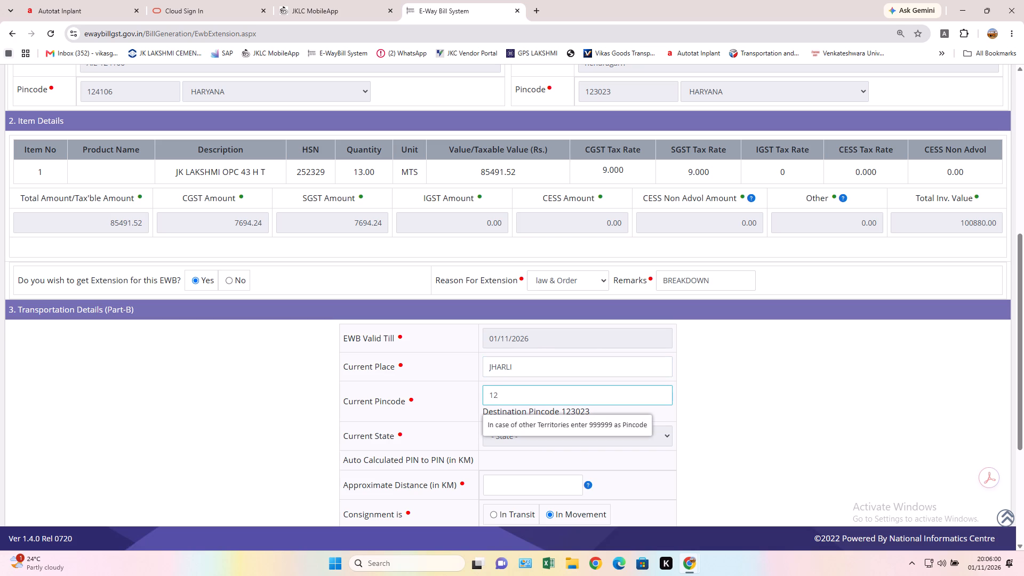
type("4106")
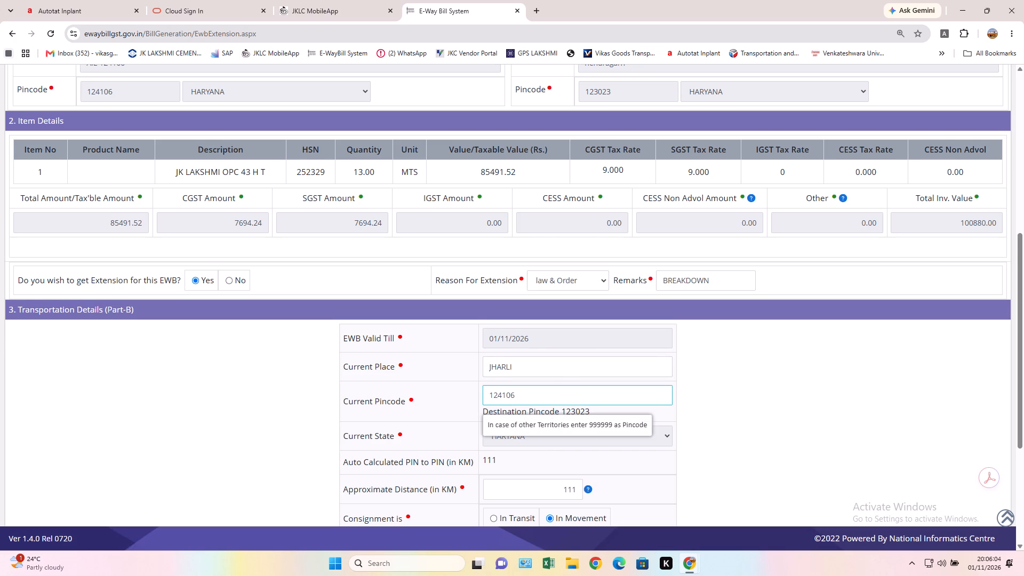
scroll(532, 391, "down", 1)
scroll(530, 434, "down", 3)
left_click(535, 407)
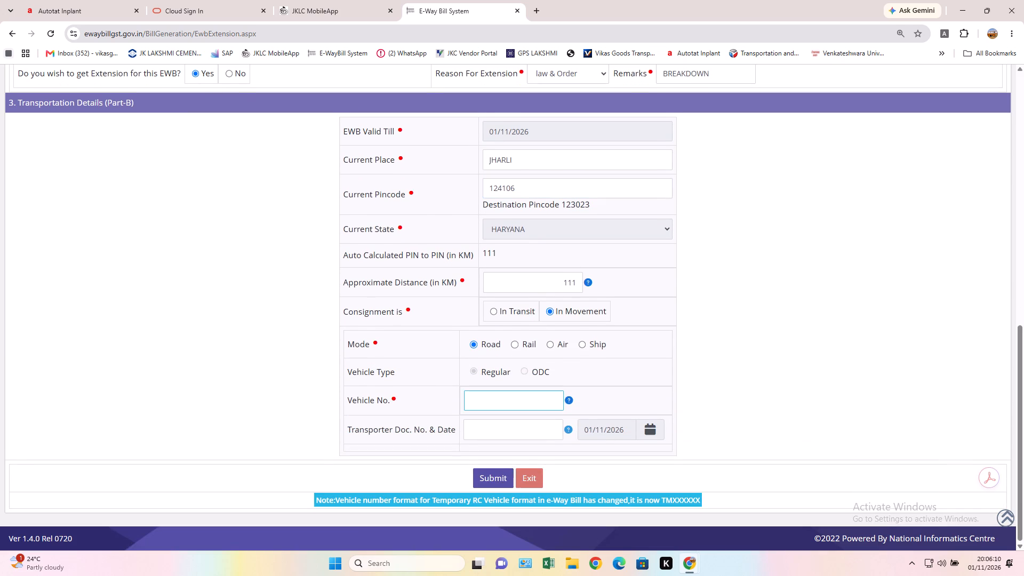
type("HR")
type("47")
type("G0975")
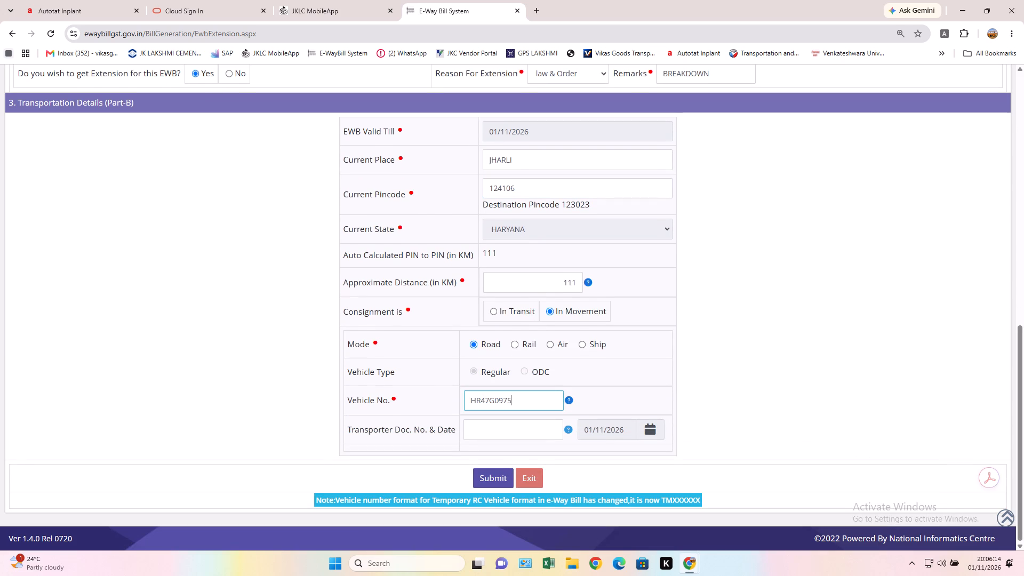
left_click(521, 430)
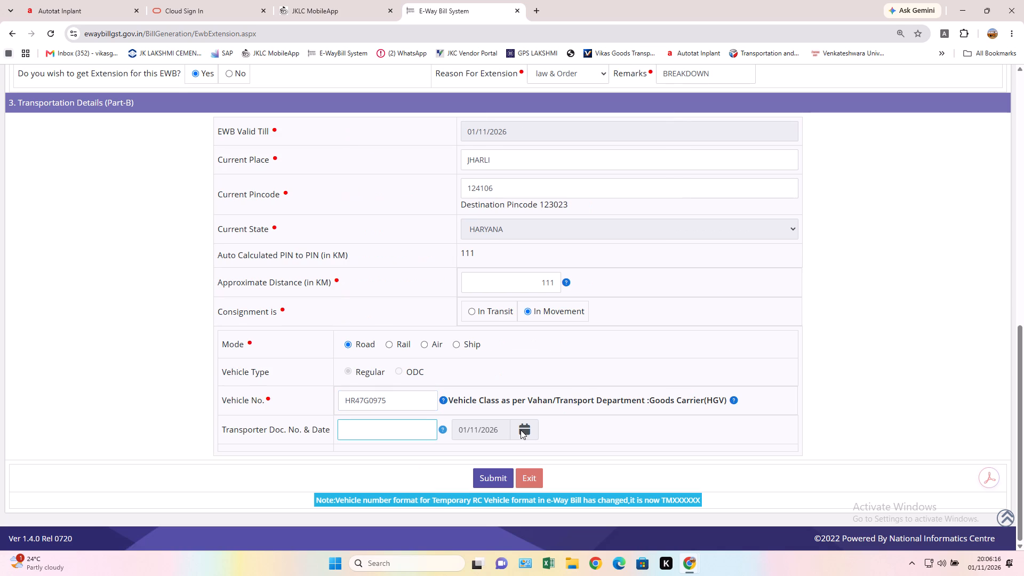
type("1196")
Check the completed transportation details and submit the e-way bill extension.
scroll(463, 346, "up", 2)
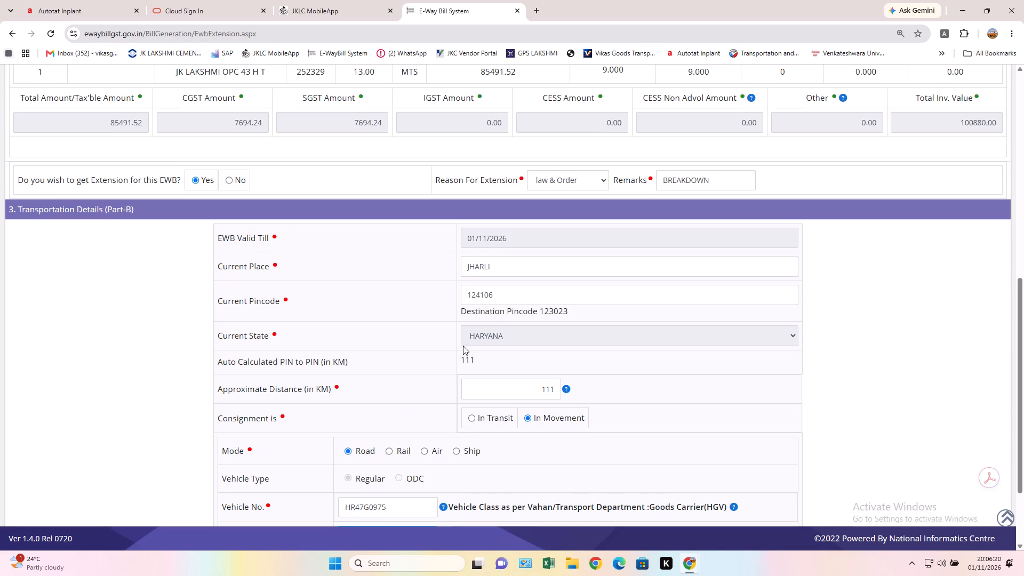
scroll(481, 318, "down", 2)
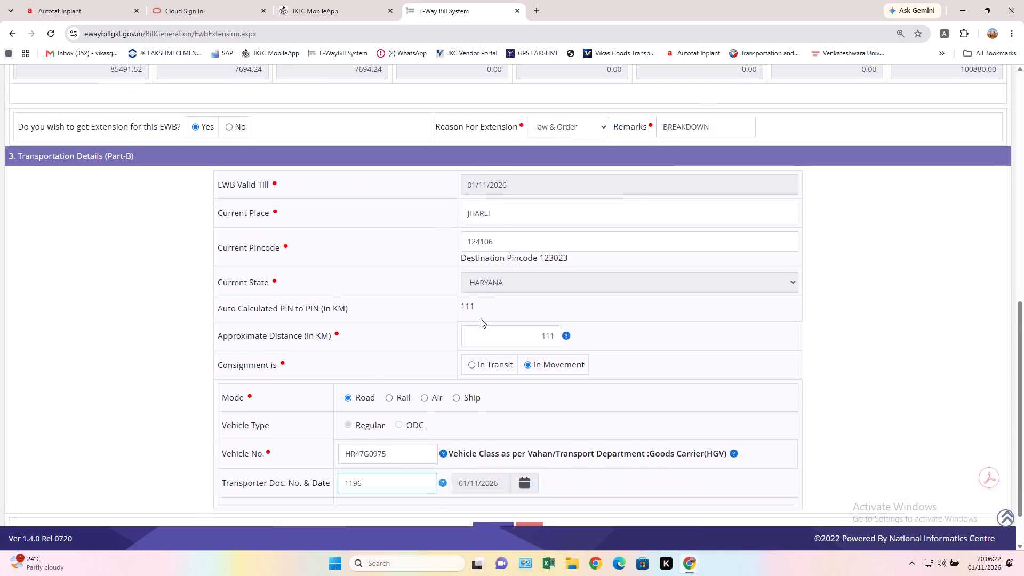
scroll(481, 318, "down", 3)
left_click(485, 475)
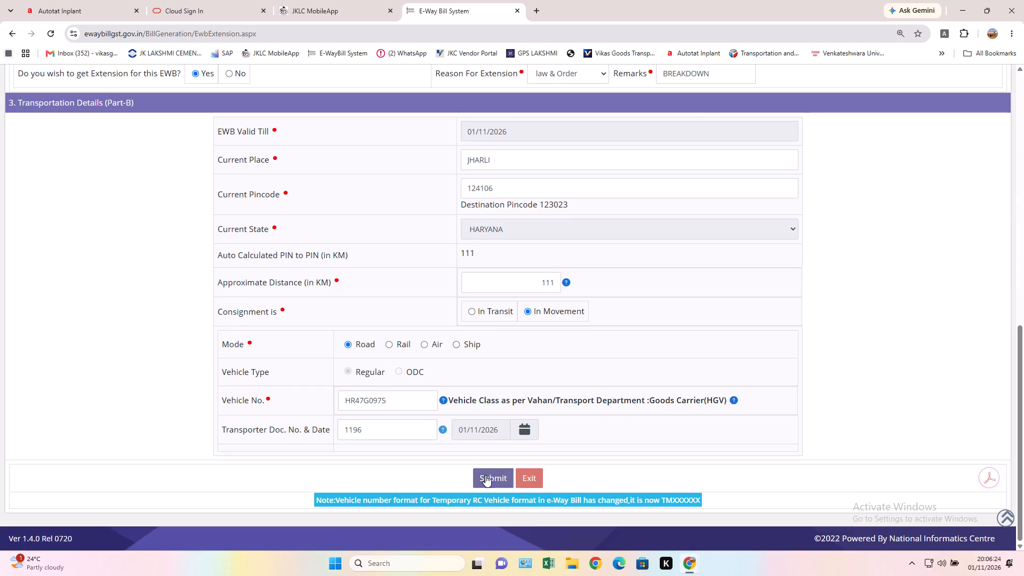
Print the standard, non-detailed version of the extended e-way bill on the Canon LBP2900 printer.
scroll(493, 414, "down", 5)
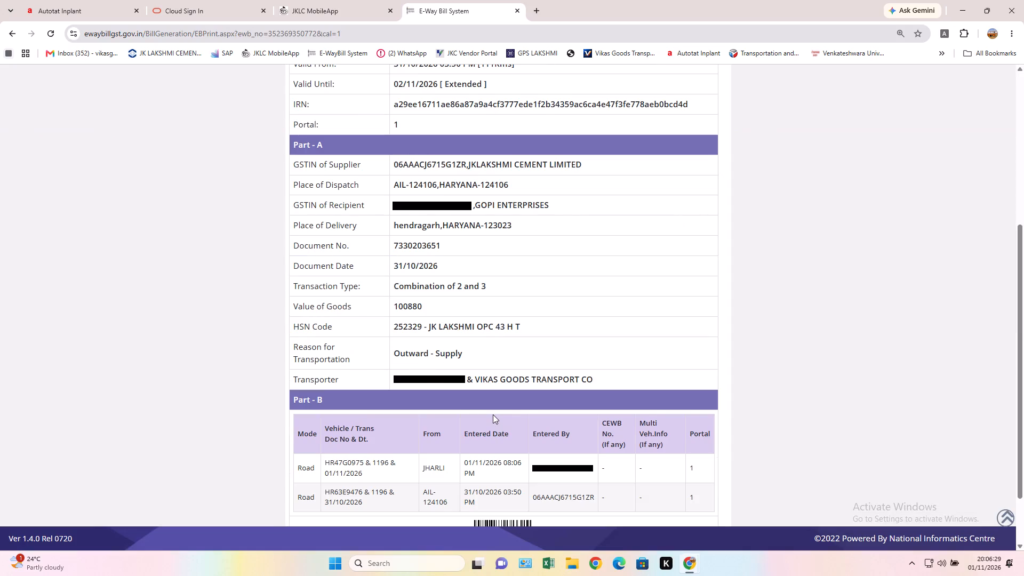
scroll(493, 414, "down", 5)
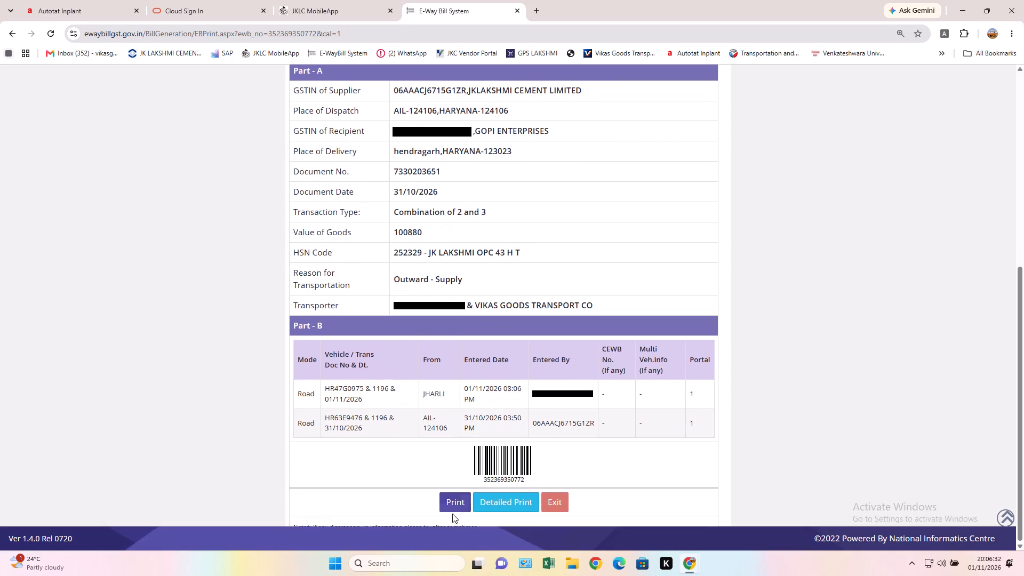
left_click(455, 495)
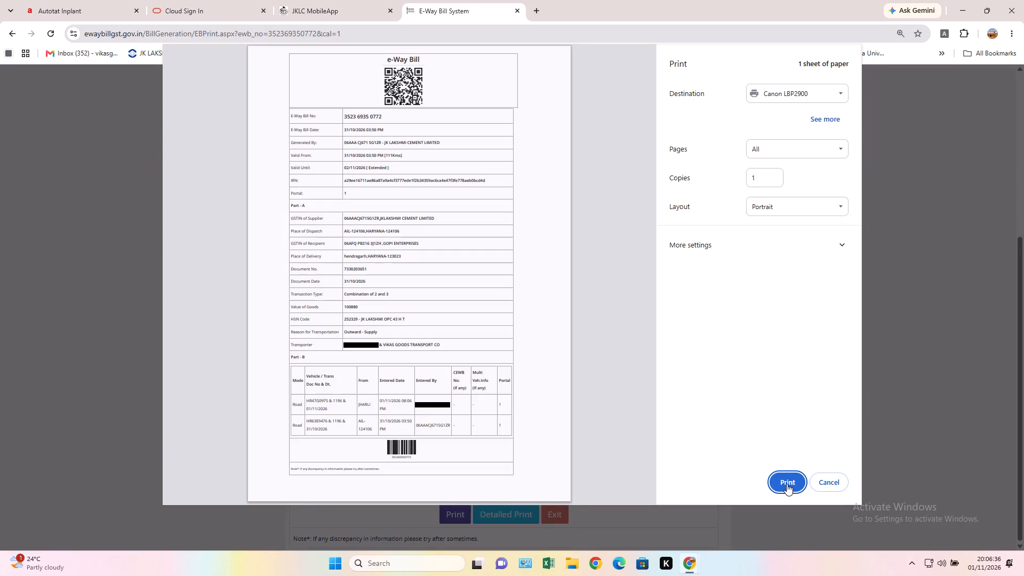
left_click(787, 484)
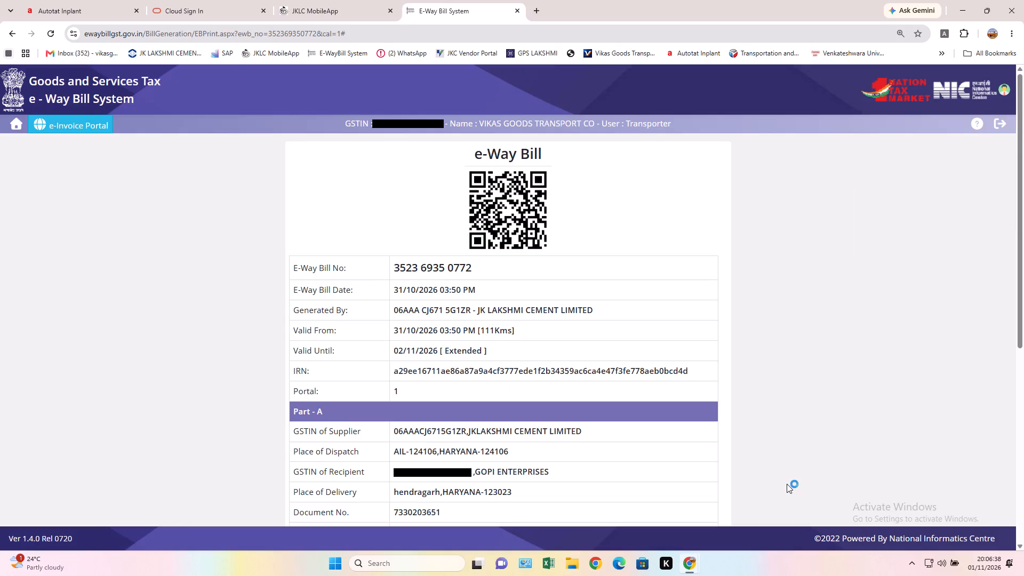
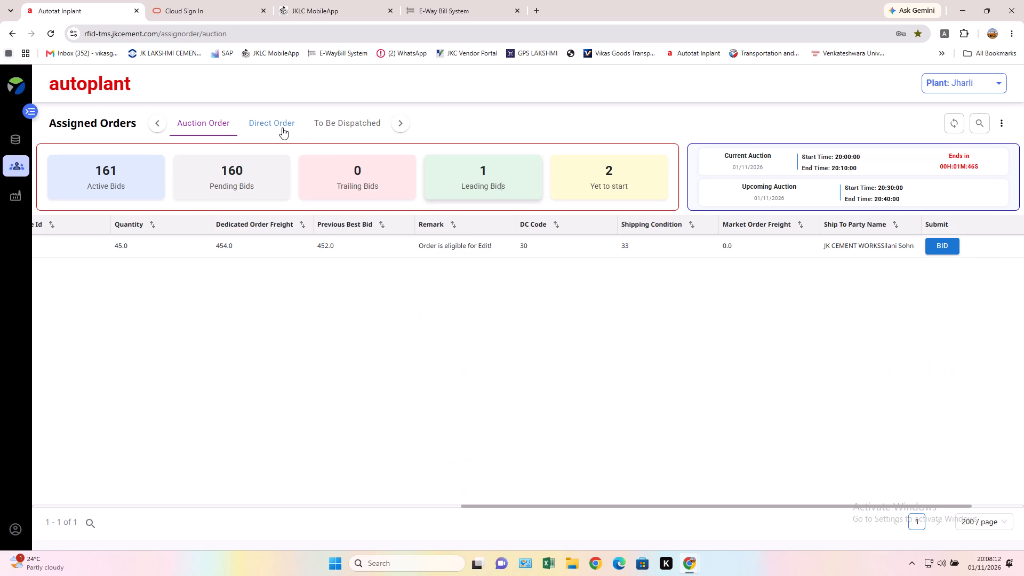
Check the Jharli plant's assigned orders that are still to be dispatched.
left_click(334, 126)
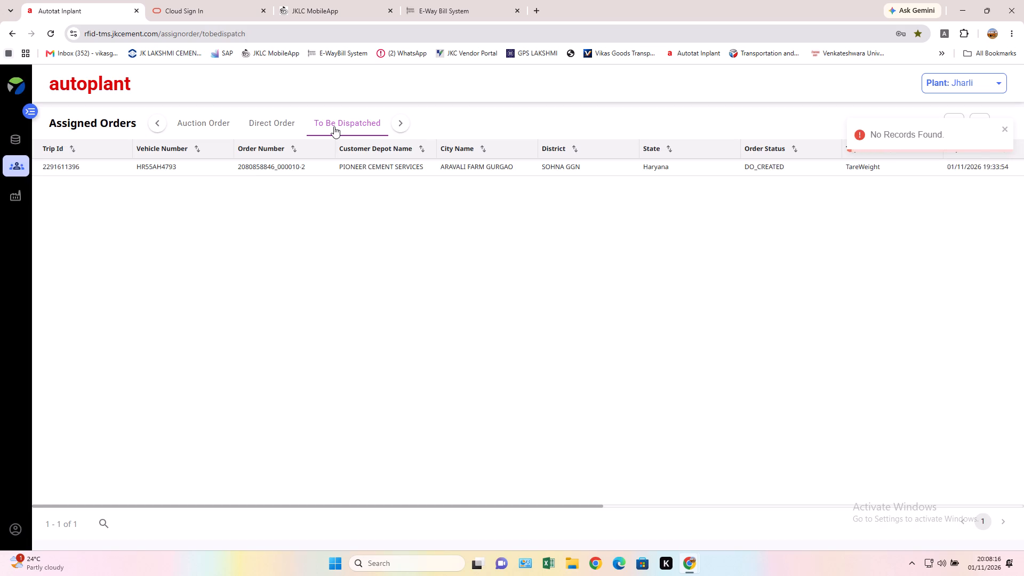
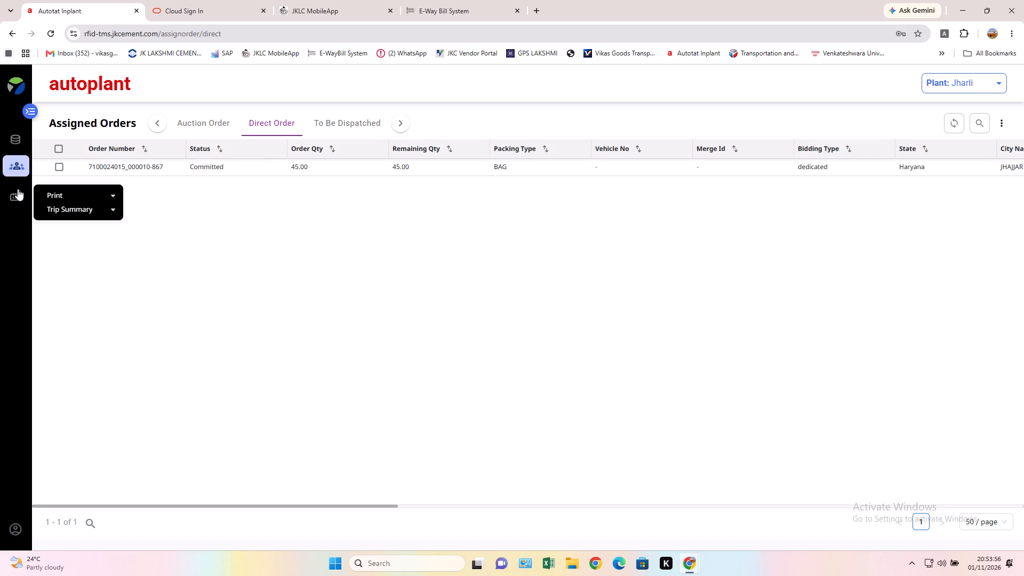
left_click(59, 166)
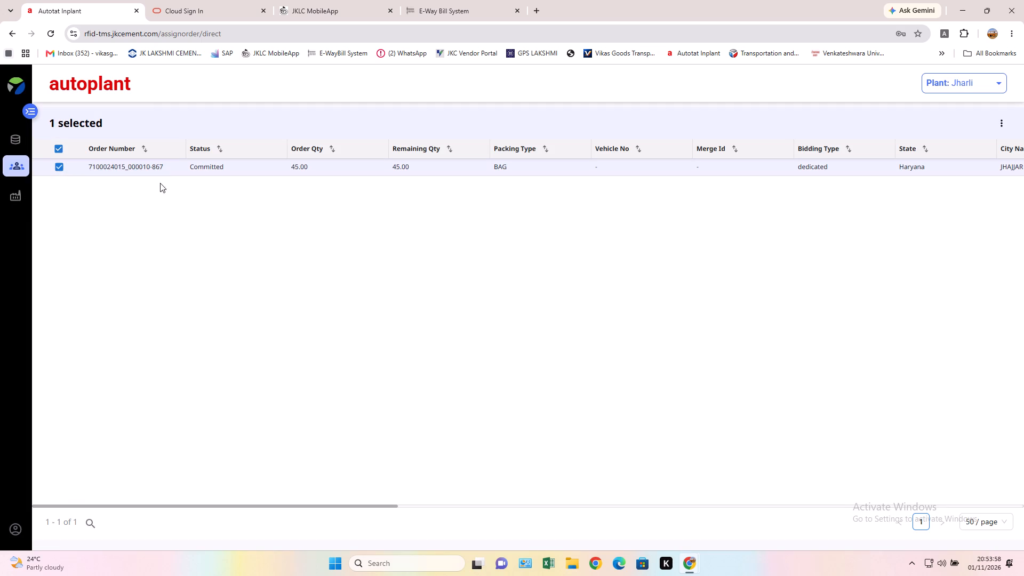
left_click(159, 169)
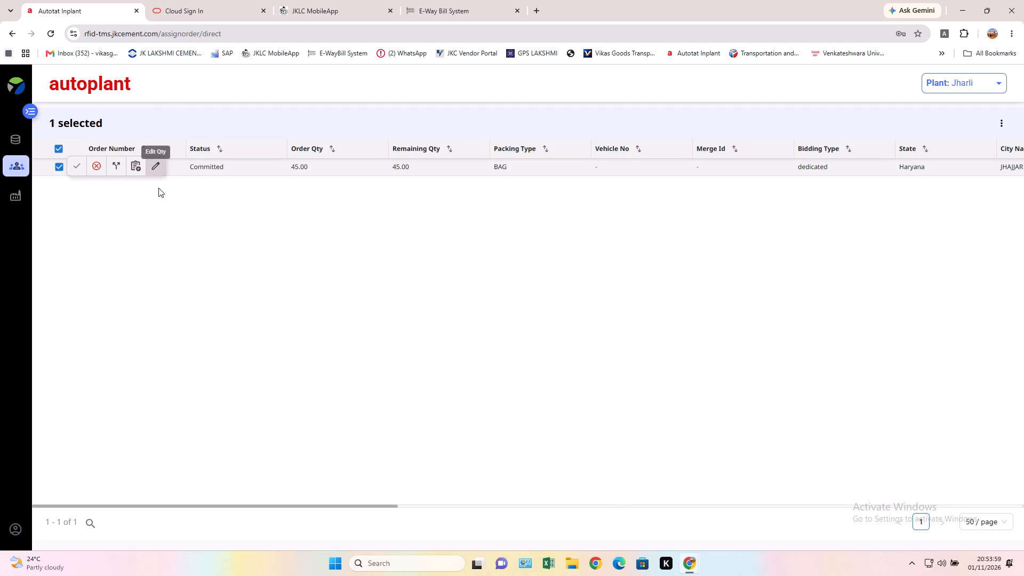
left_click(556, 329)
type("41")
key("BackSpace")
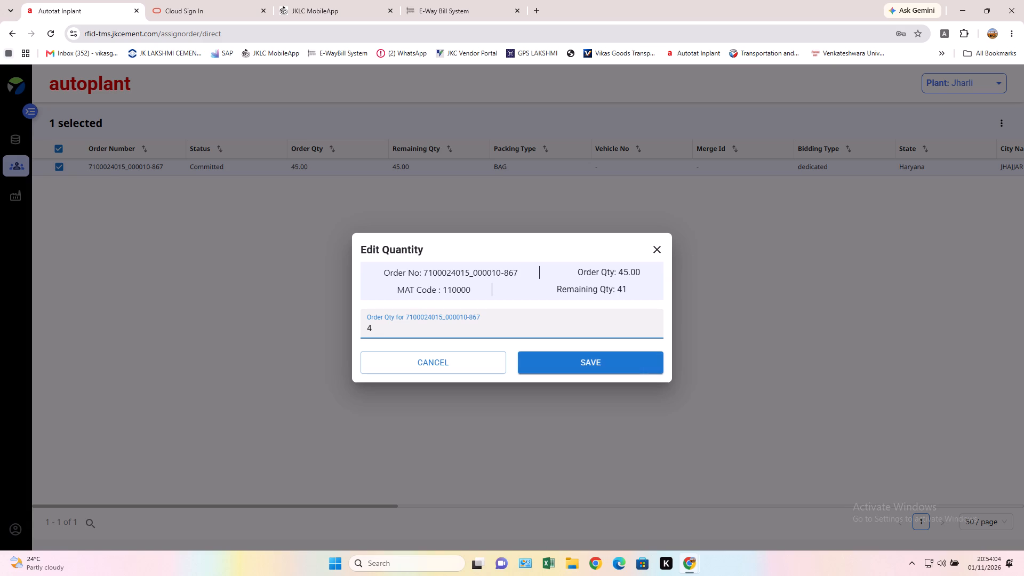
key("0")
left_click(600, 363)
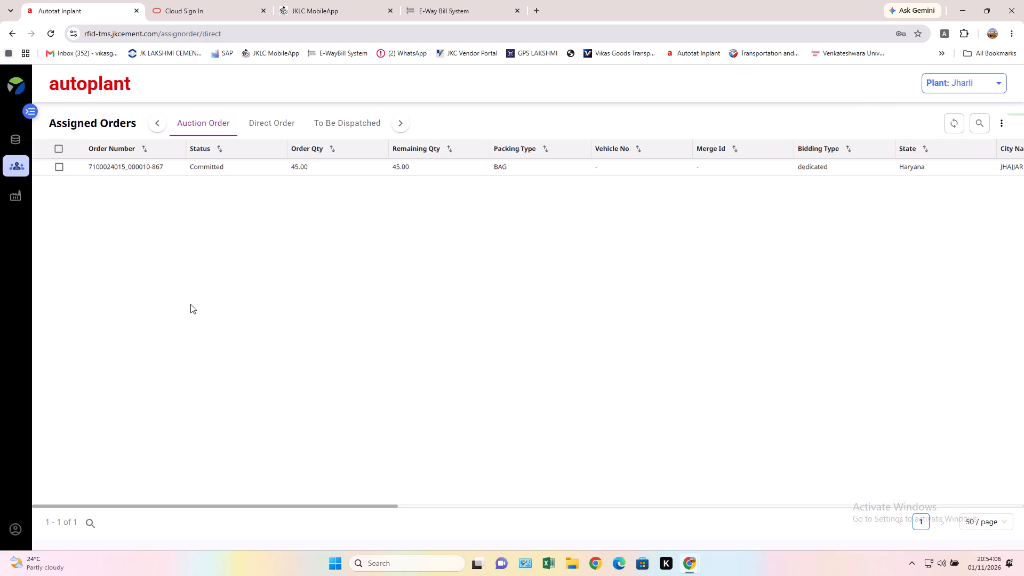
left_click(61, 169)
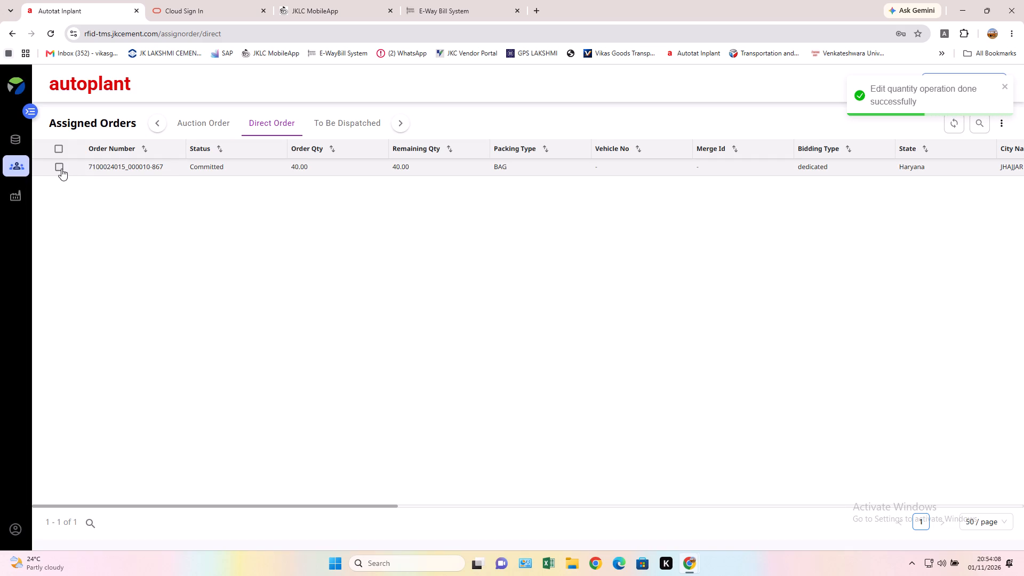
left_click(133, 166)
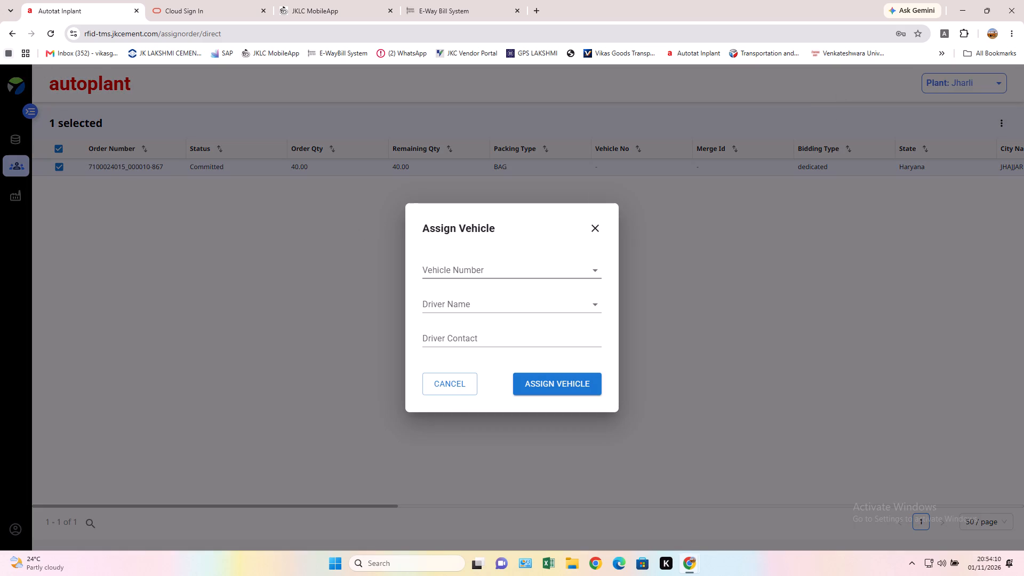
left_click(461, 268)
key("9")
type("020")
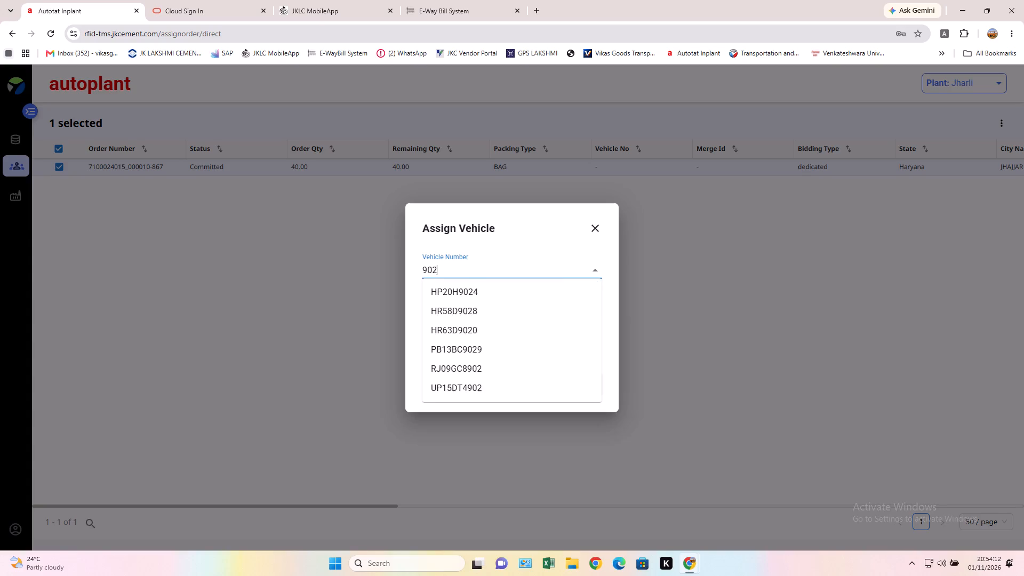
left_click(434, 284)
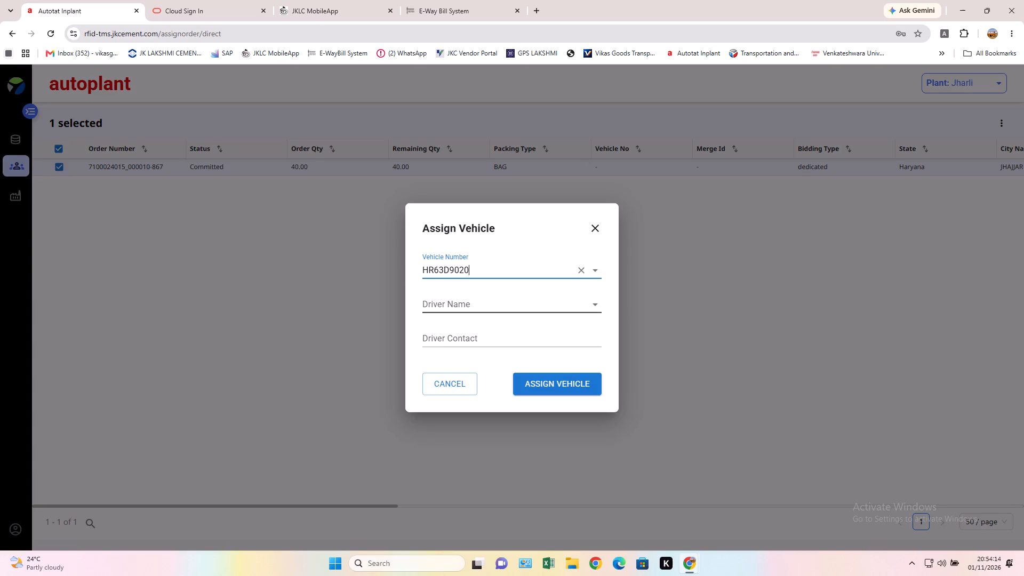
left_click(446, 301)
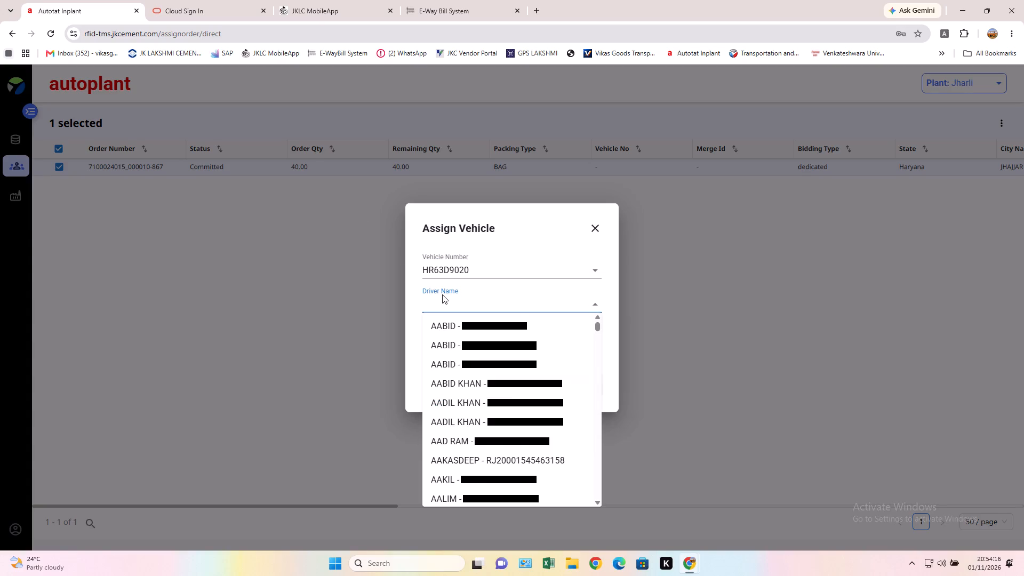
type("RO")
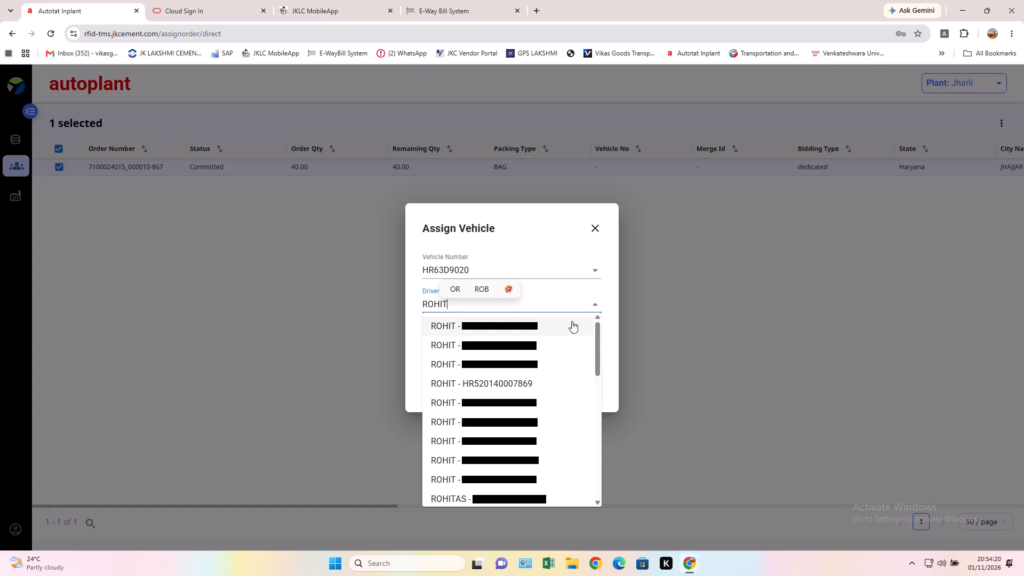
left_click(500, 404)
Select the whole driver contact number in the vehicle assignment for editing.
left_click_drag(486, 340, 485, 340)
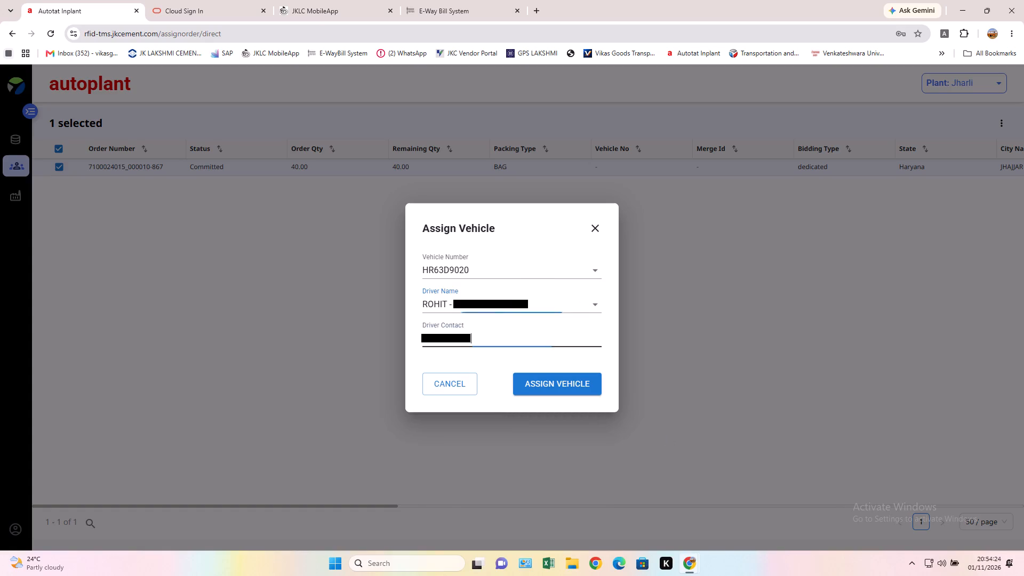
left_click_drag(485, 340, 251, 316)
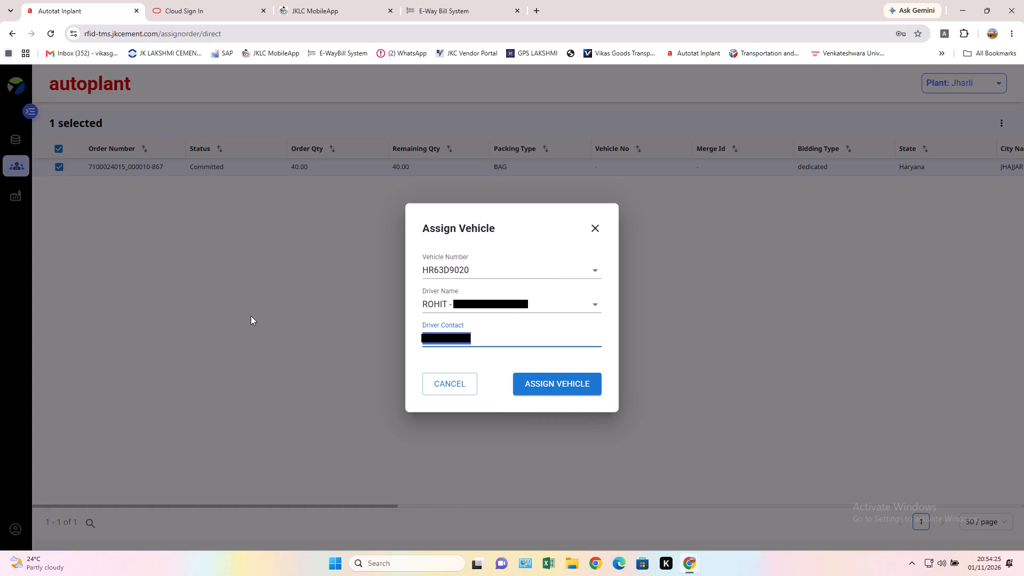
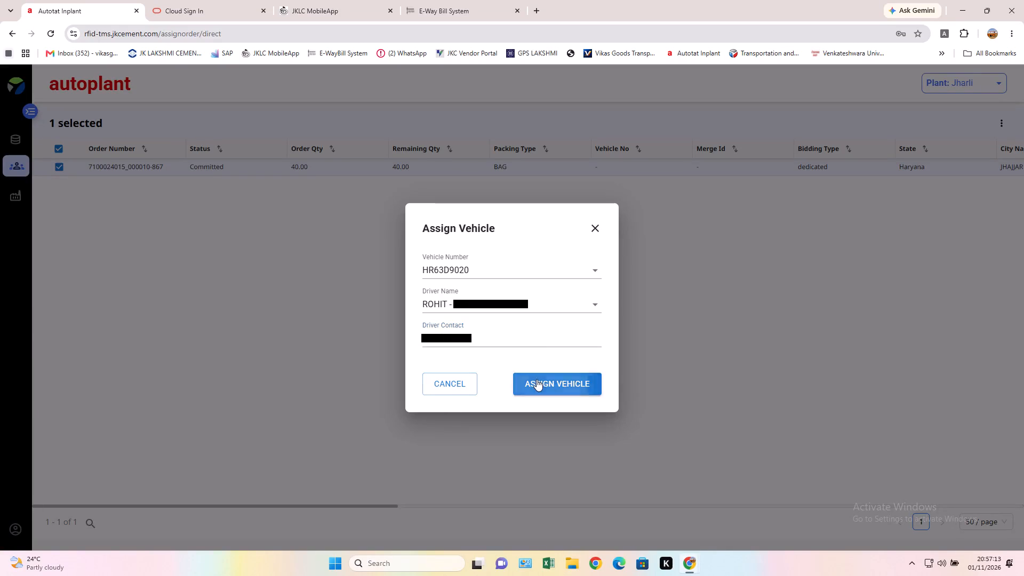
left_click(321, 120)
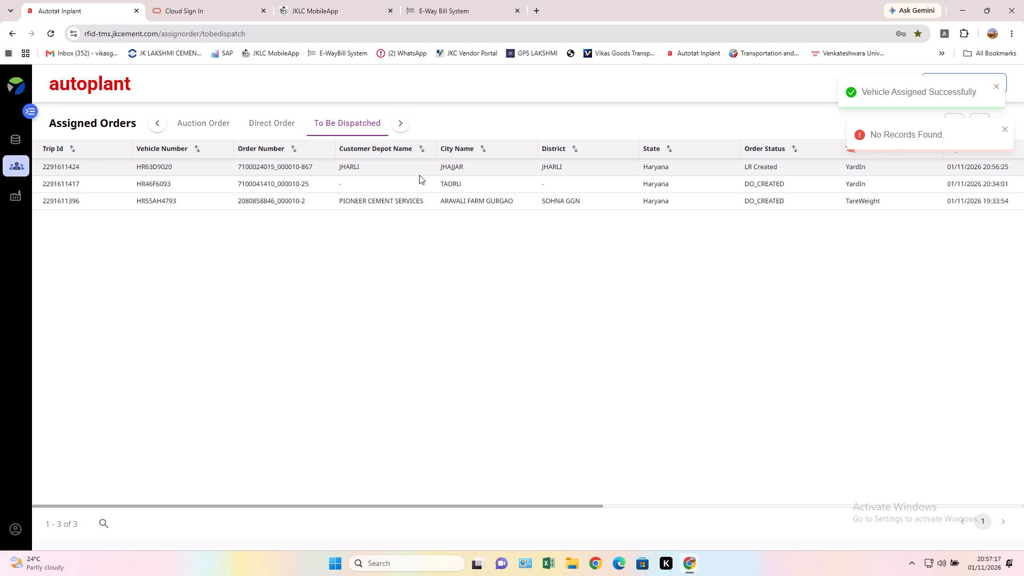
left_click(953, 123)
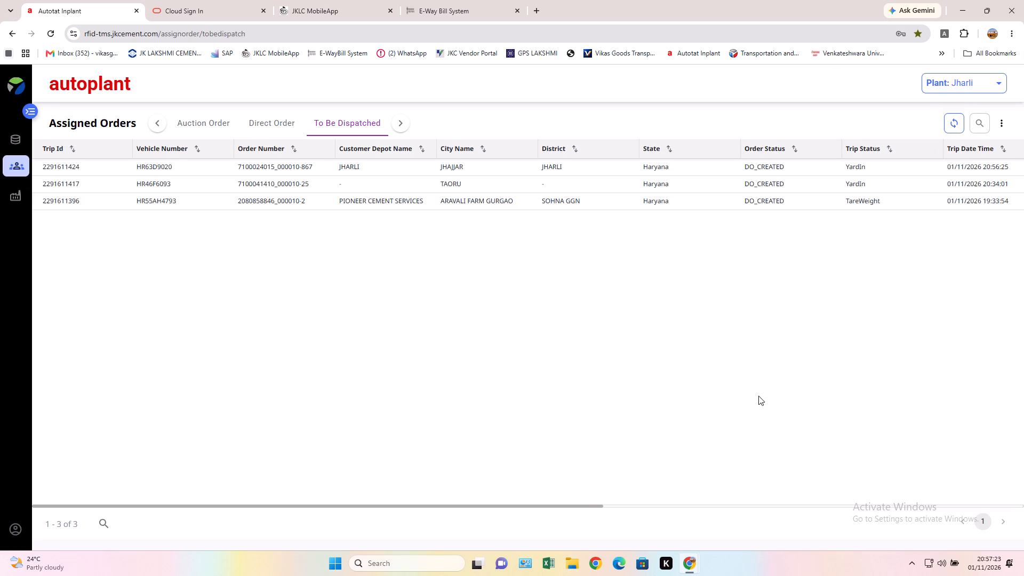
left_click_drag(577, 506, 669, 502)
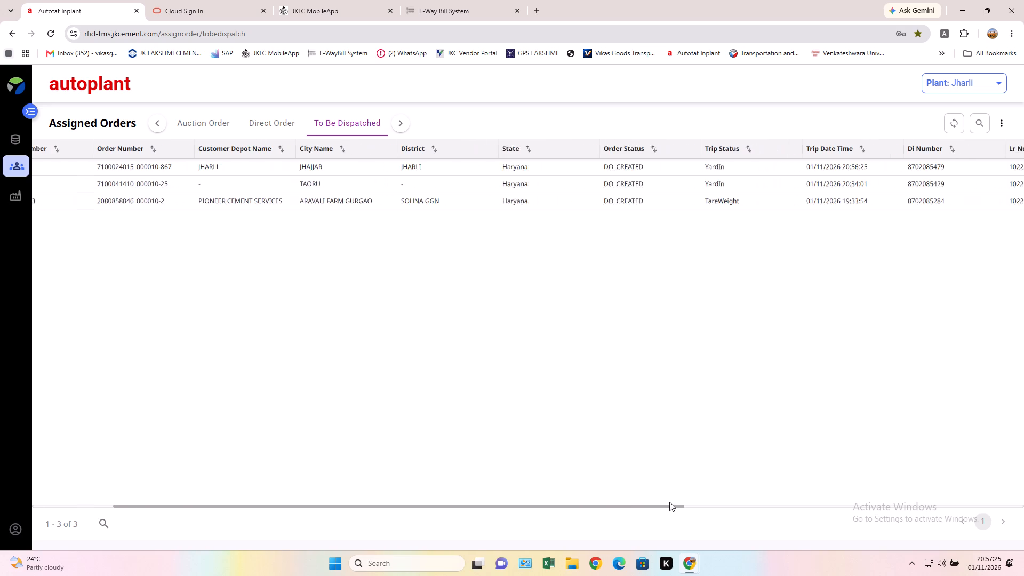
left_click_drag(669, 502, 813, 490)
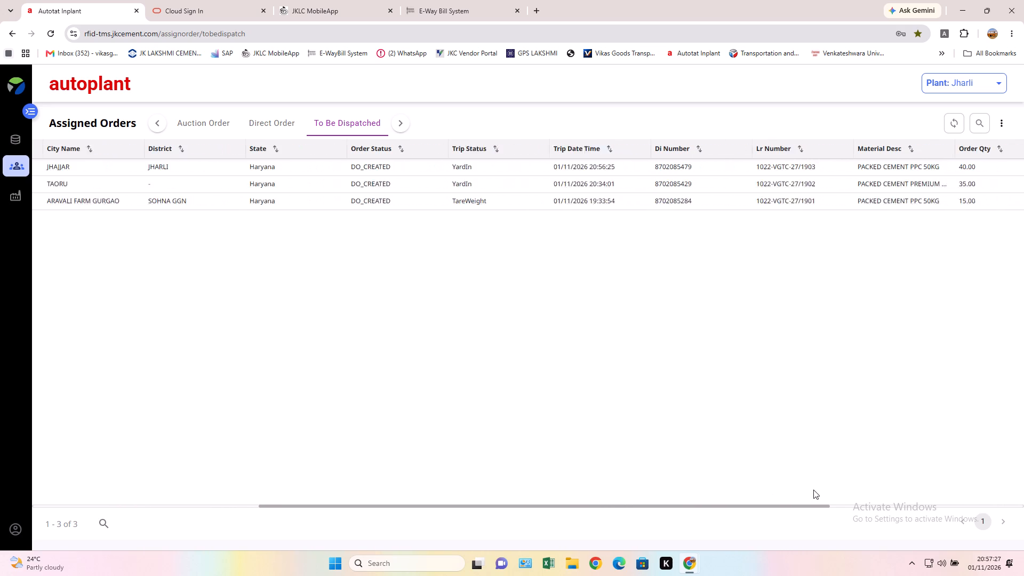
left_click_drag(813, 490, 855, 484)
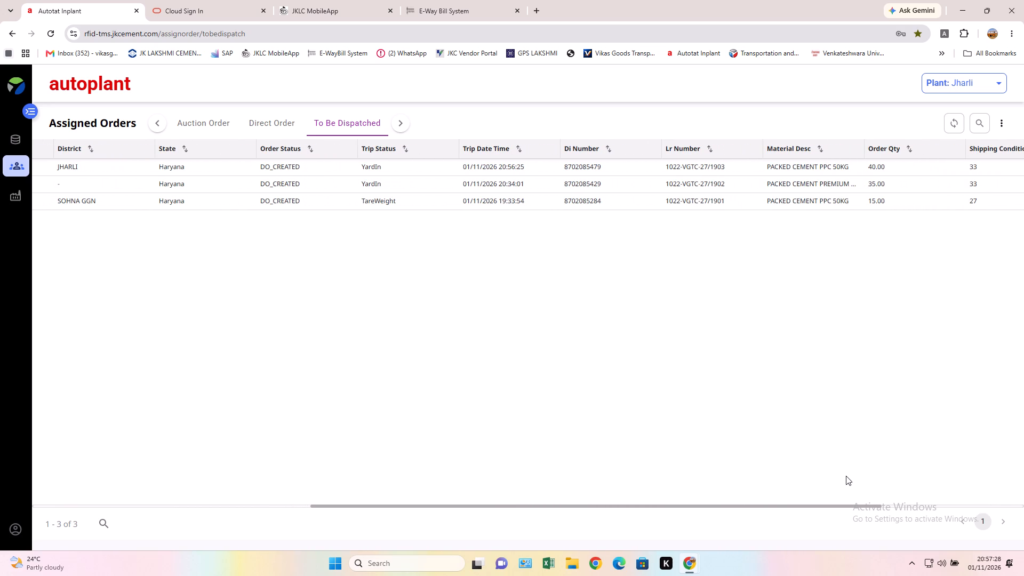
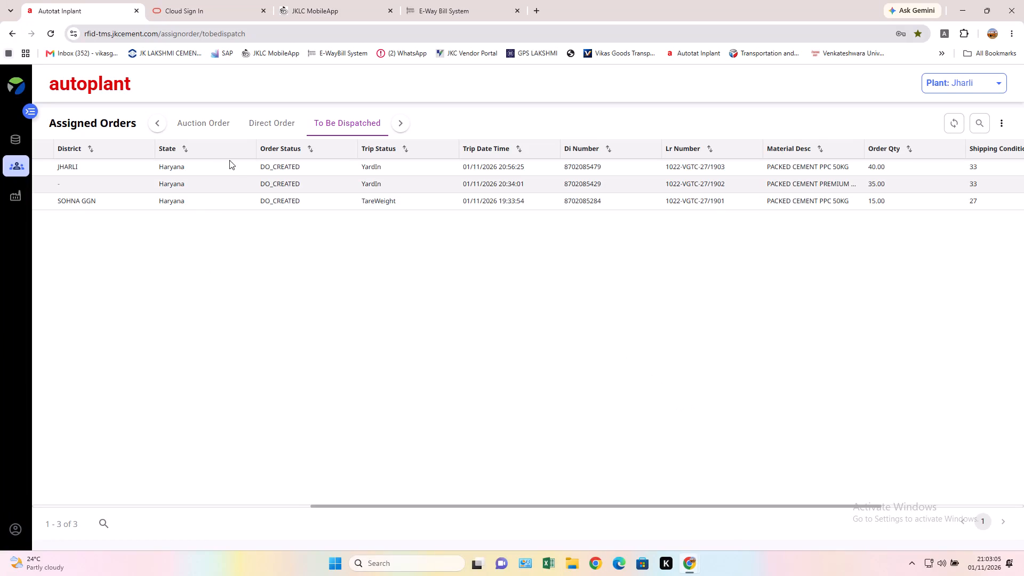
Sort the Jharli auction orders by city in ascending order and examine the listed orders' cities, districts, materials and quantities.
left_click(265, 129)
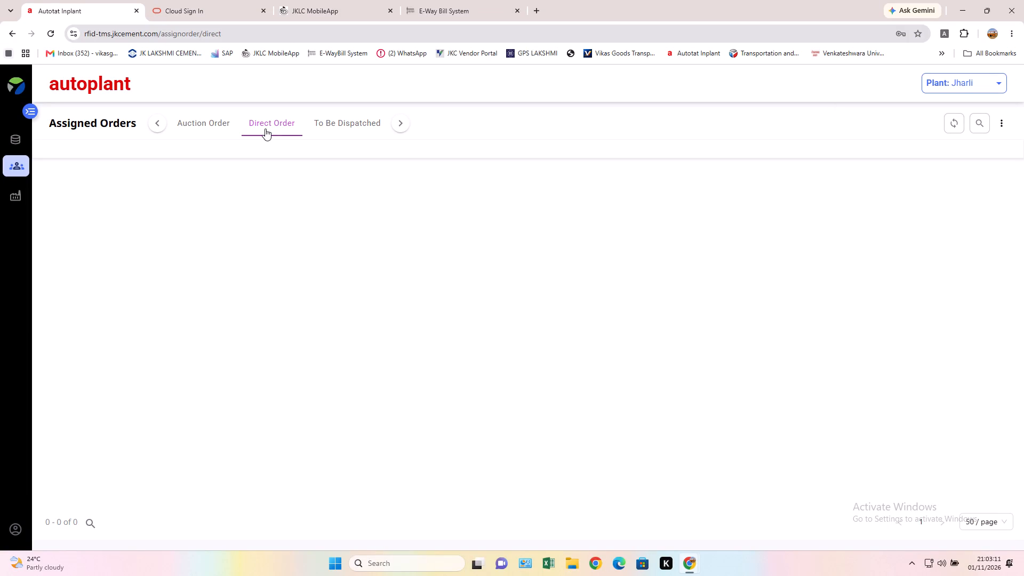
left_click(218, 123)
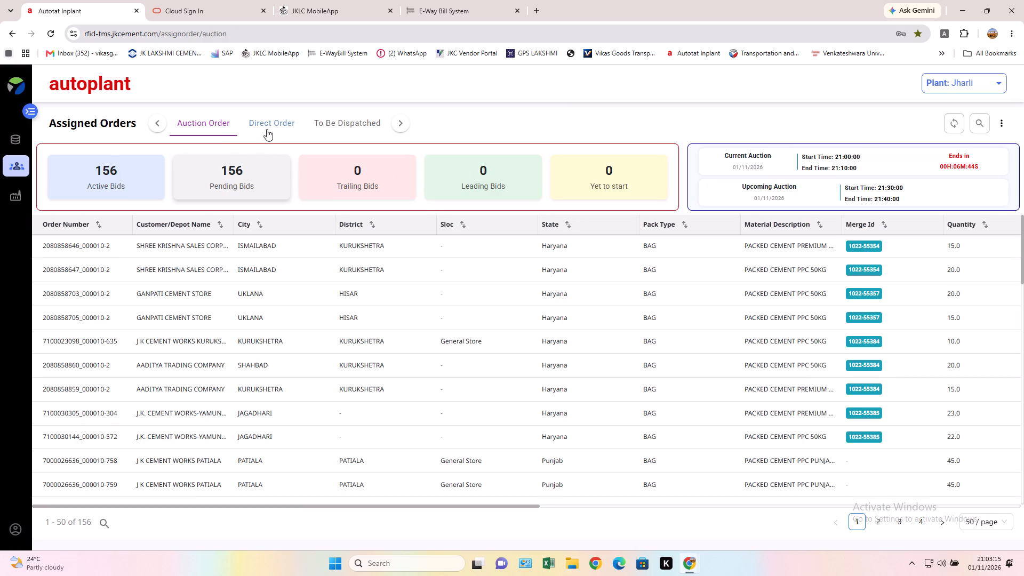
left_click(261, 222)
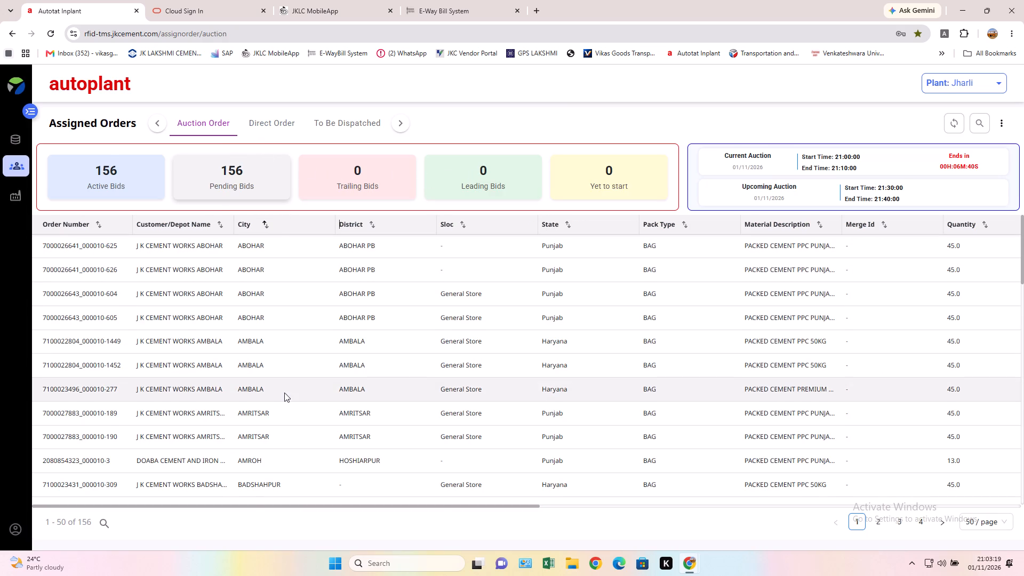
scroll(291, 411, "down", 5)
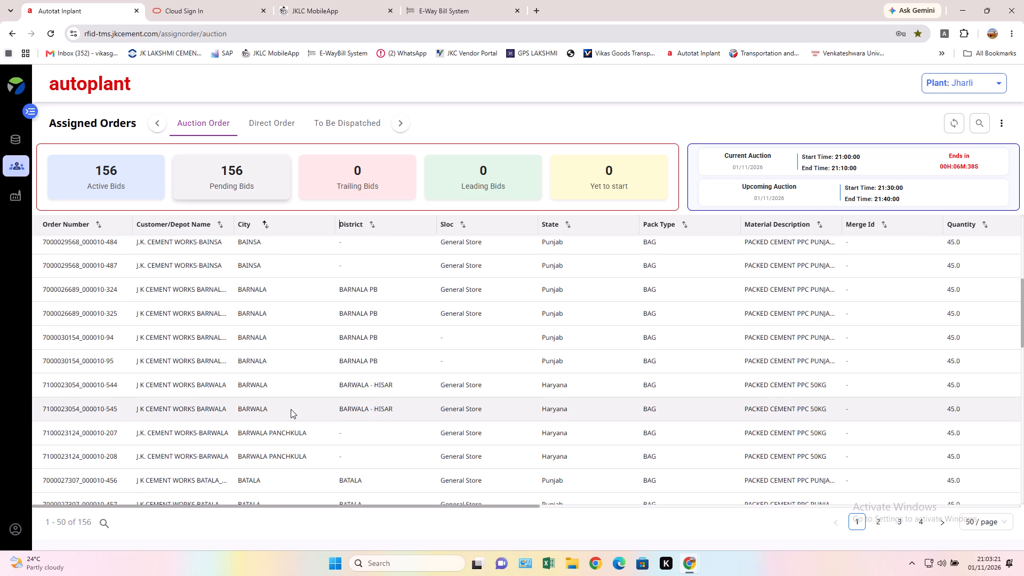
scroll(291, 402, "down", 2)
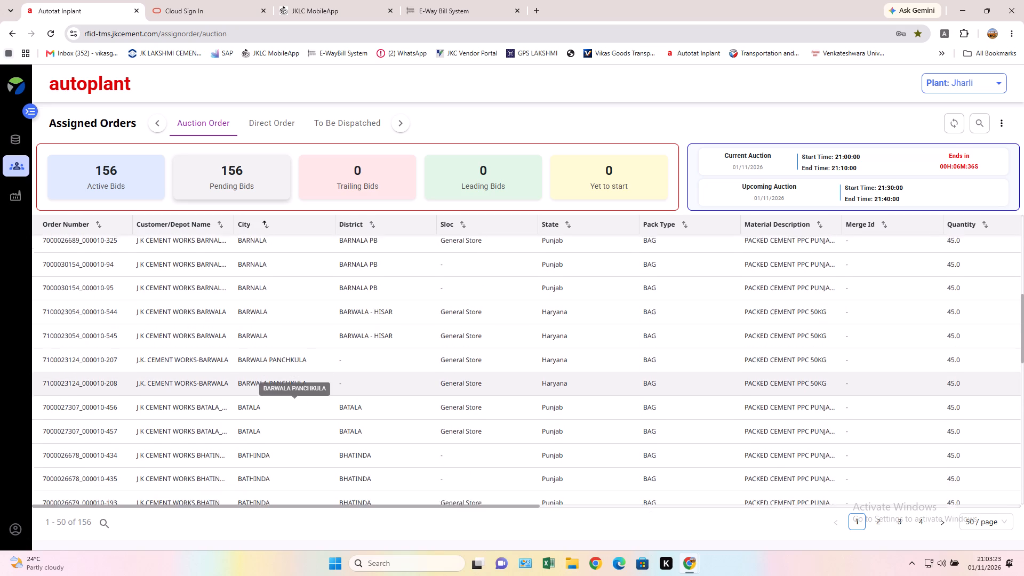
scroll(294, 403, "down", 3)
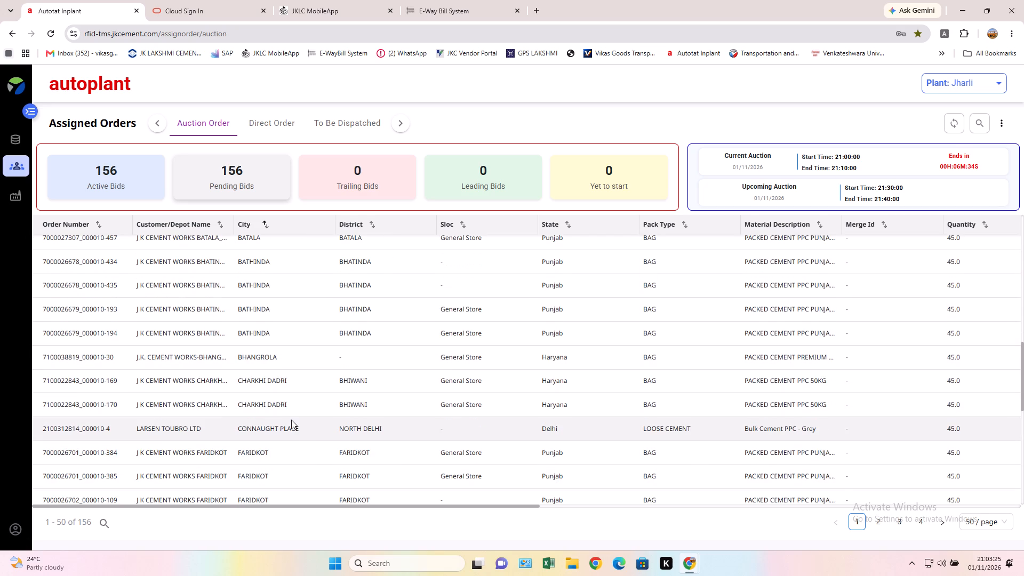
scroll(290, 453, "down", 2)
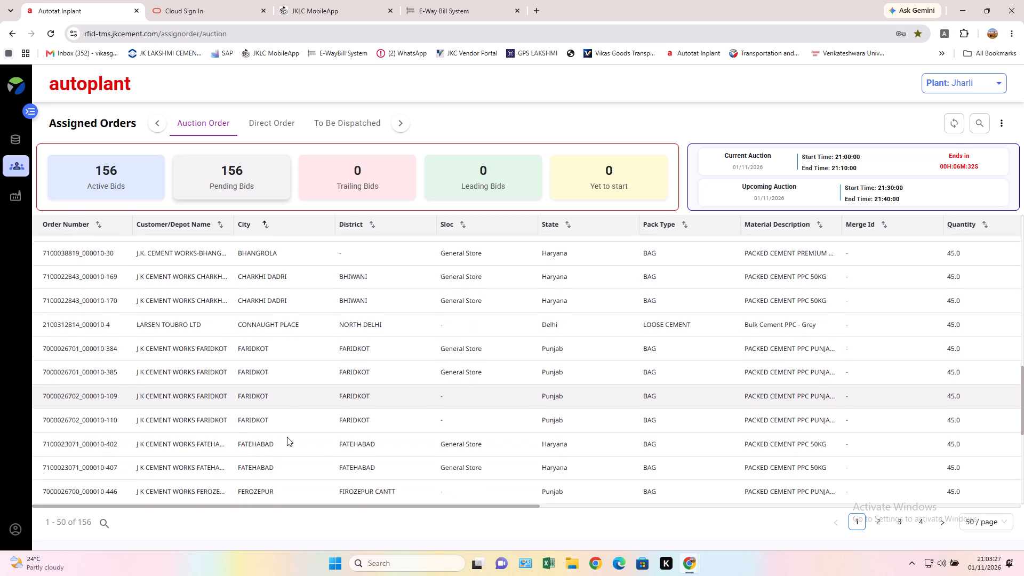
scroll(287, 437, "down", 2)
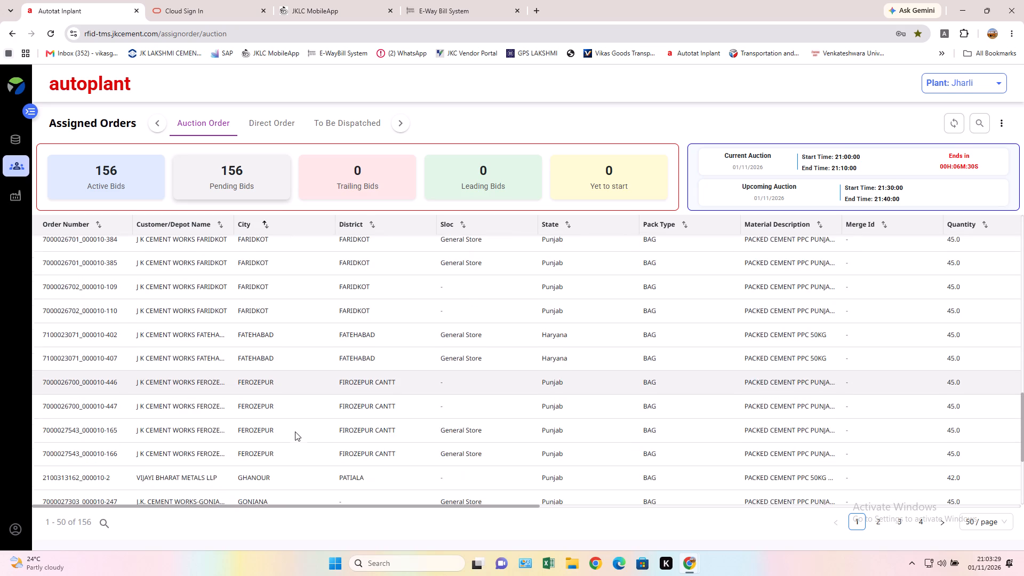
scroll(295, 431, "down", 1)
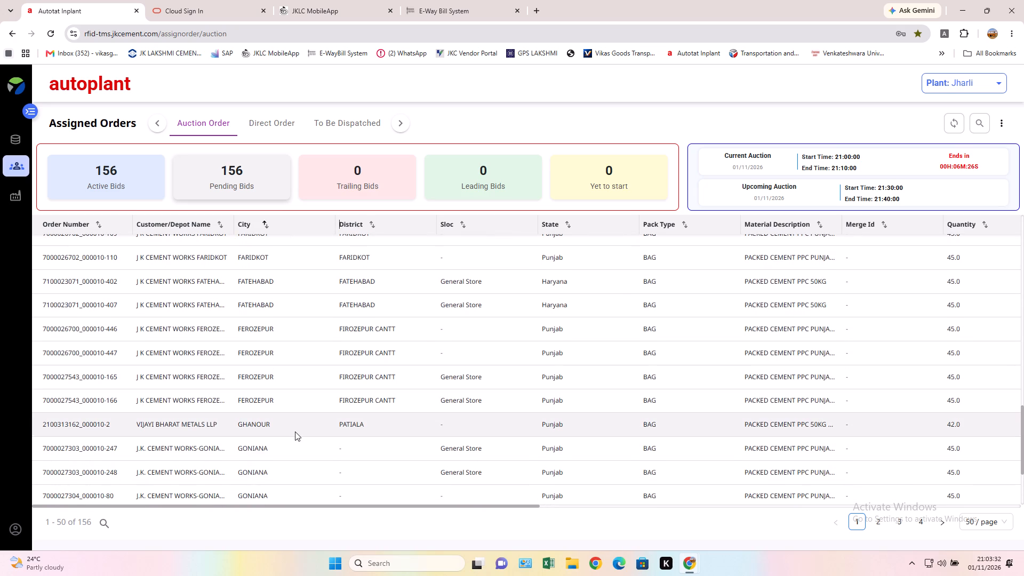
scroll(295, 431, "down", 2)
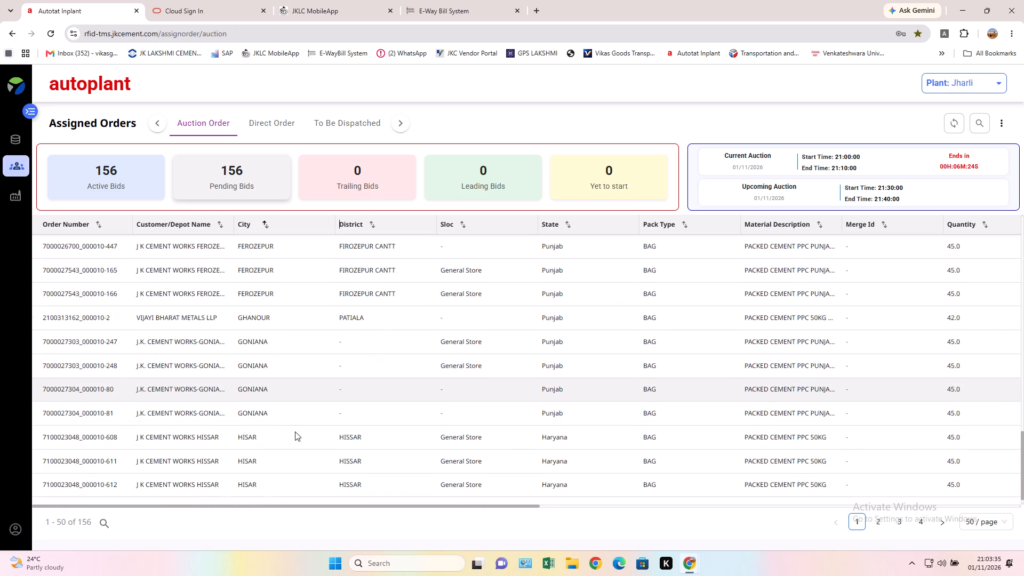
scroll(295, 431, "down", 3)
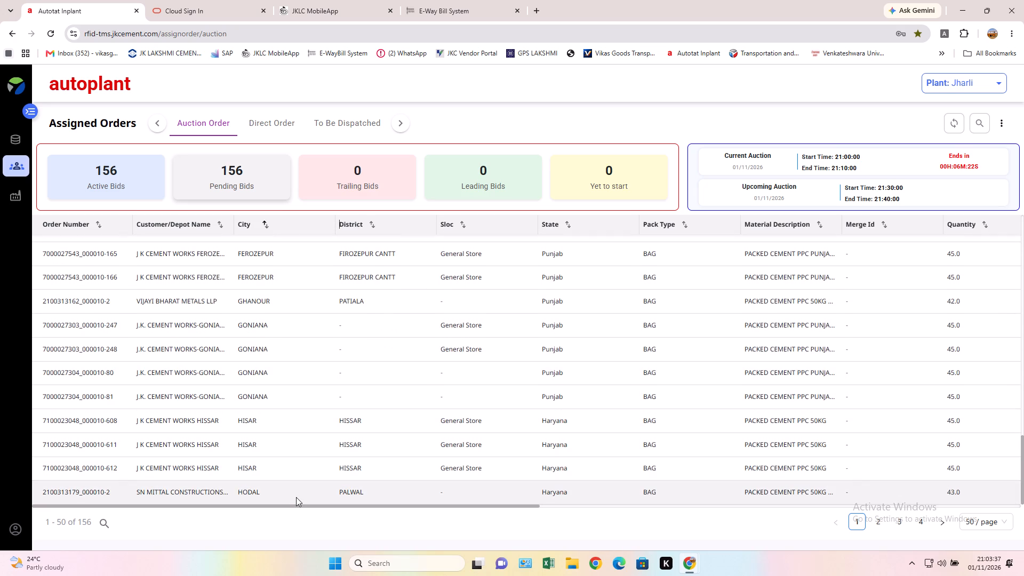
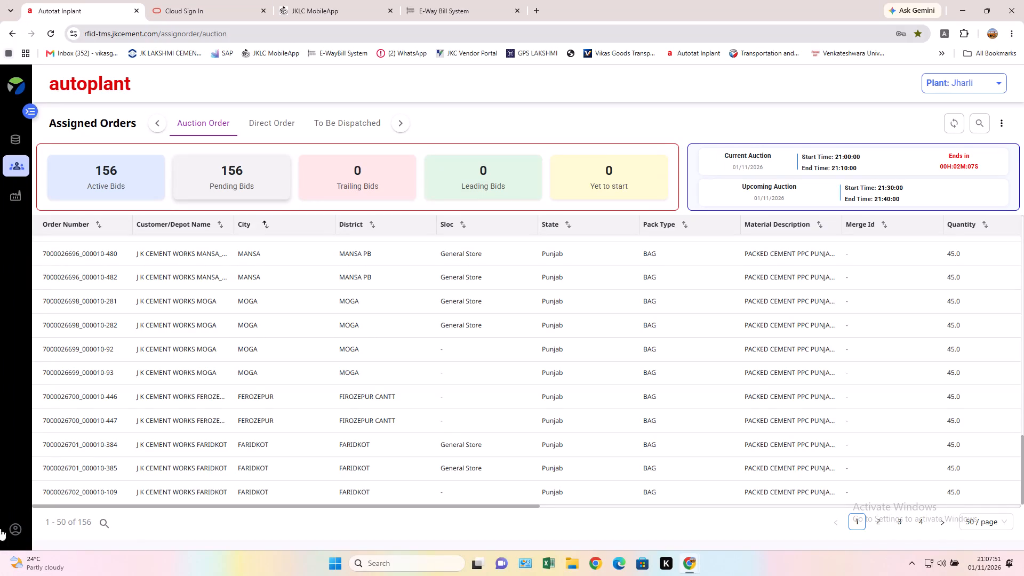
Close the main browser window and the leftover CI/LR Print Application PDF Viewer pop-up windows.
left_click(1001, 6)
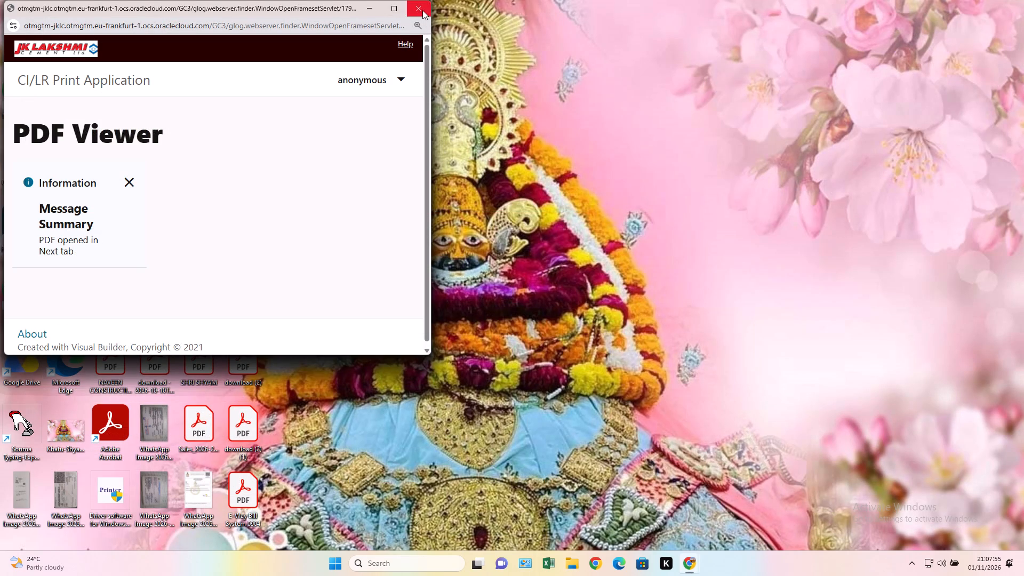
left_click(422, 10)
triple_click(422, 10)
triple_click(421, 10)
triple_click(419, 10)
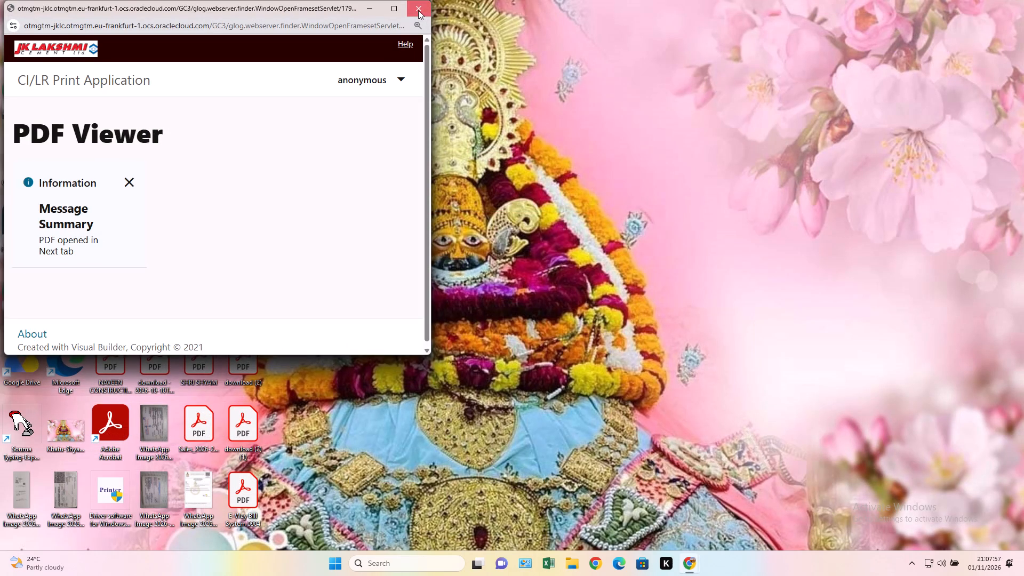
triple_click(418, 10)
triple_click(417, 8)
triple_click(417, 8)
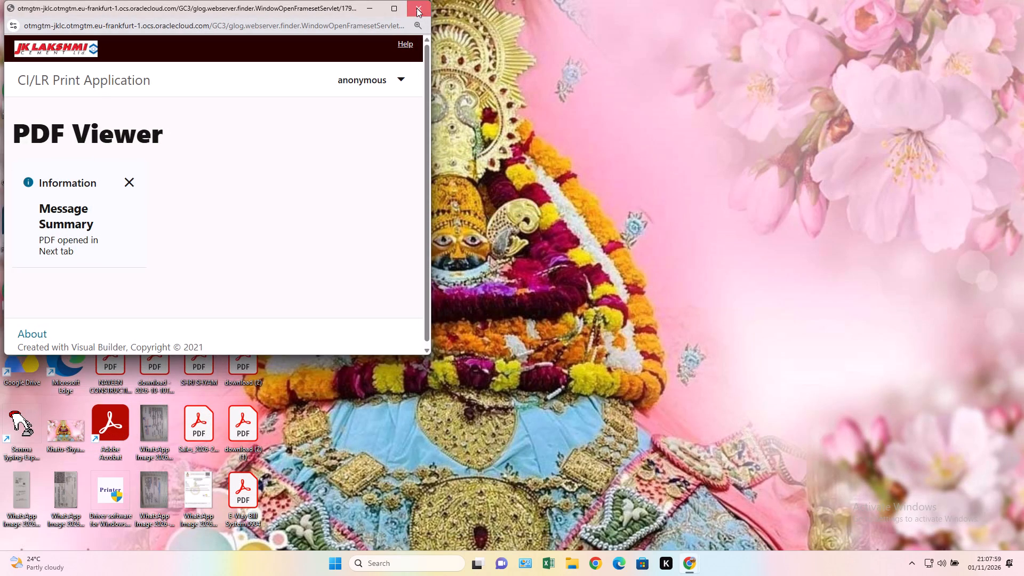
triple_click(417, 8)
triple_click(417, 7)
triple_click(417, 7)
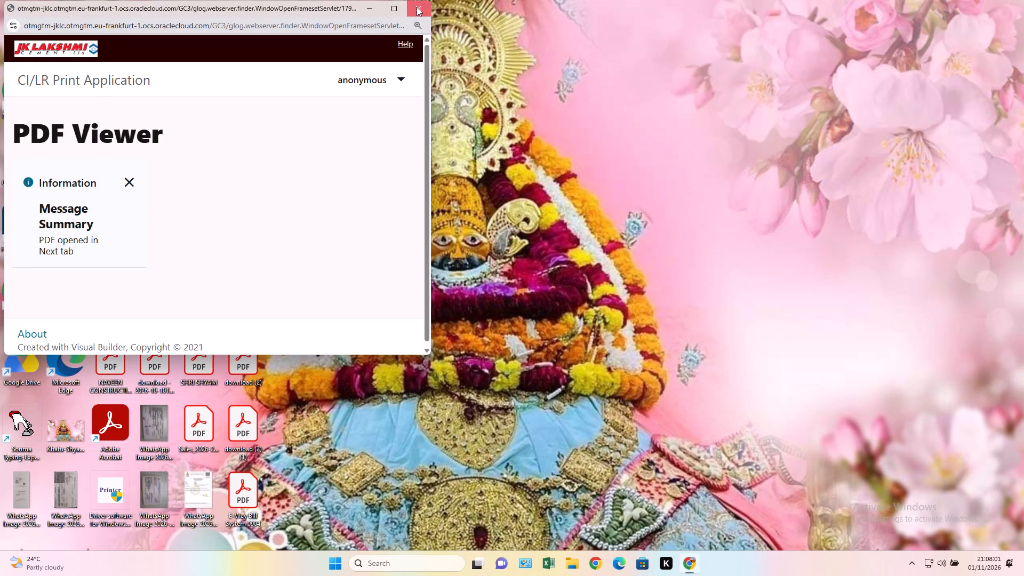
triple_click(417, 7)
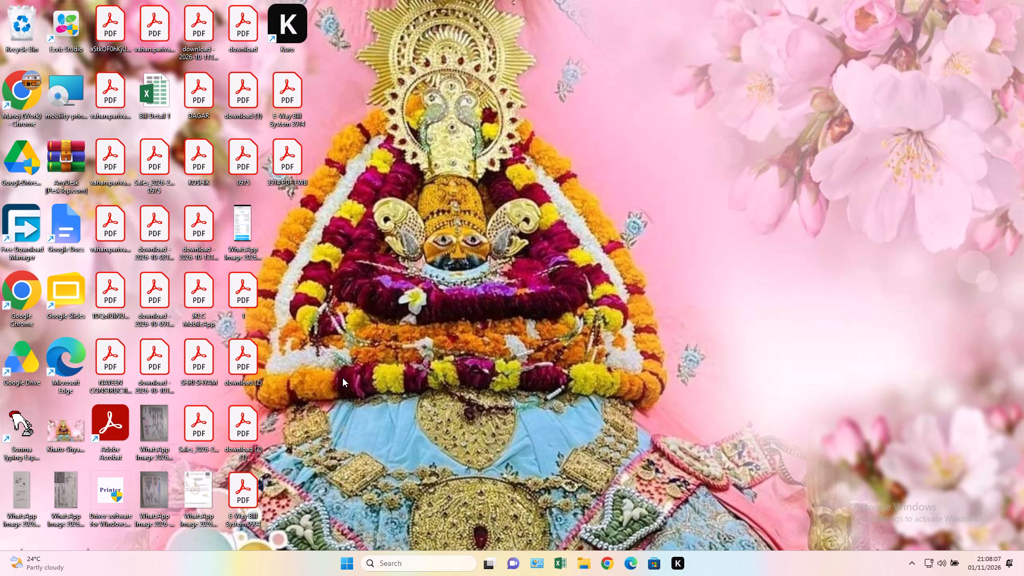
Shut down Windows from the empty desktop.
key("alt+F4")
key("Return")
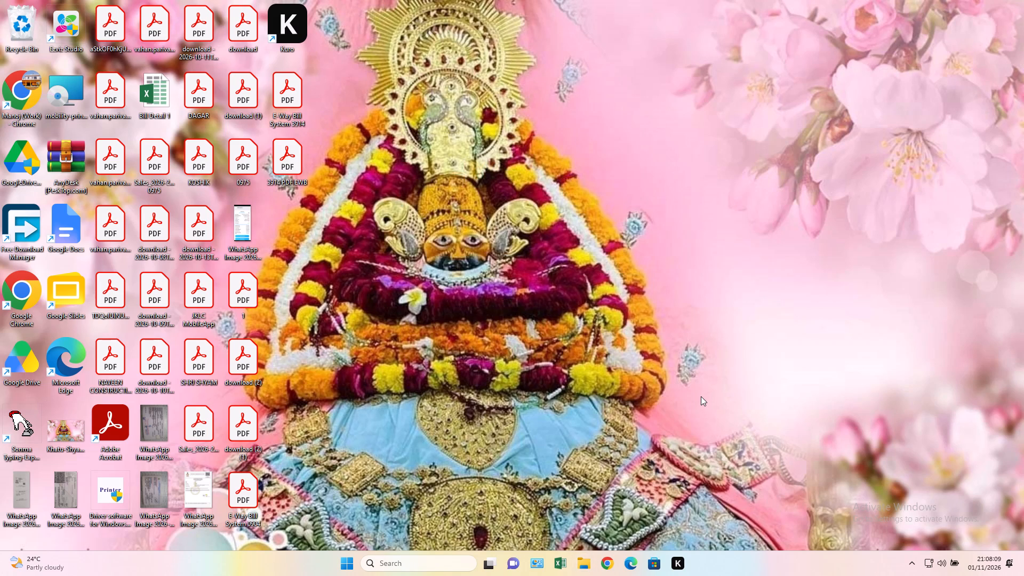